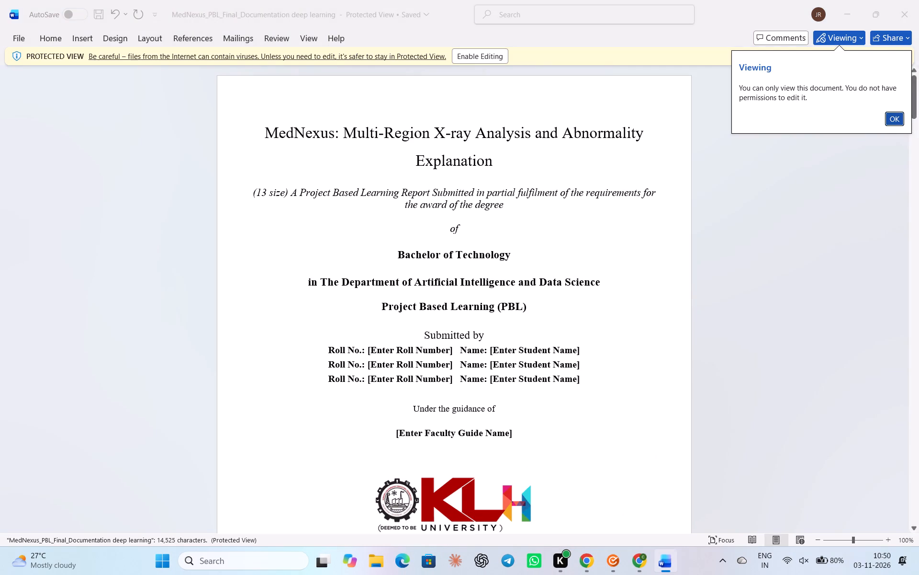
left_click(481, 58)
Copy the first roll number and student name line under "Submitted by" and paste it as a fourth line below the others.
scroll(406, 340, "down", 1)
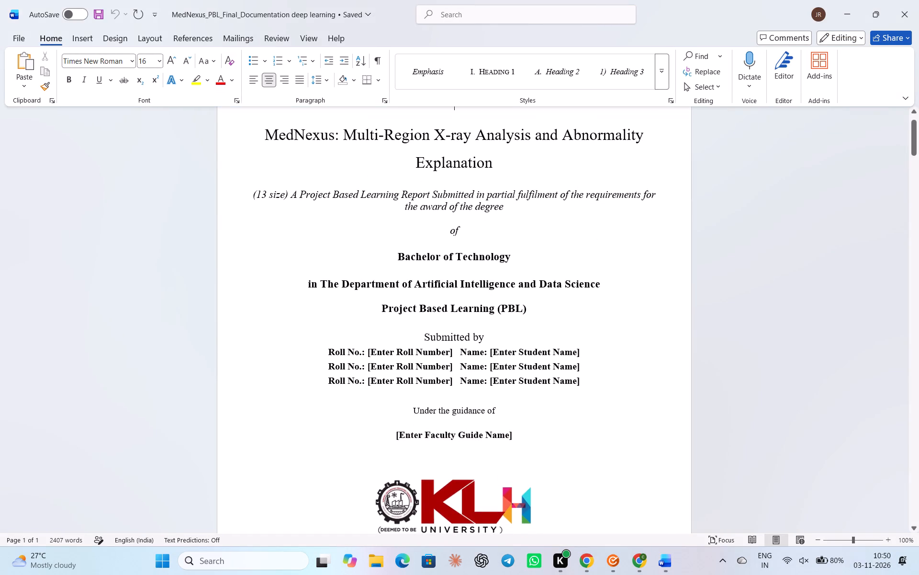
left_click(447, 352)
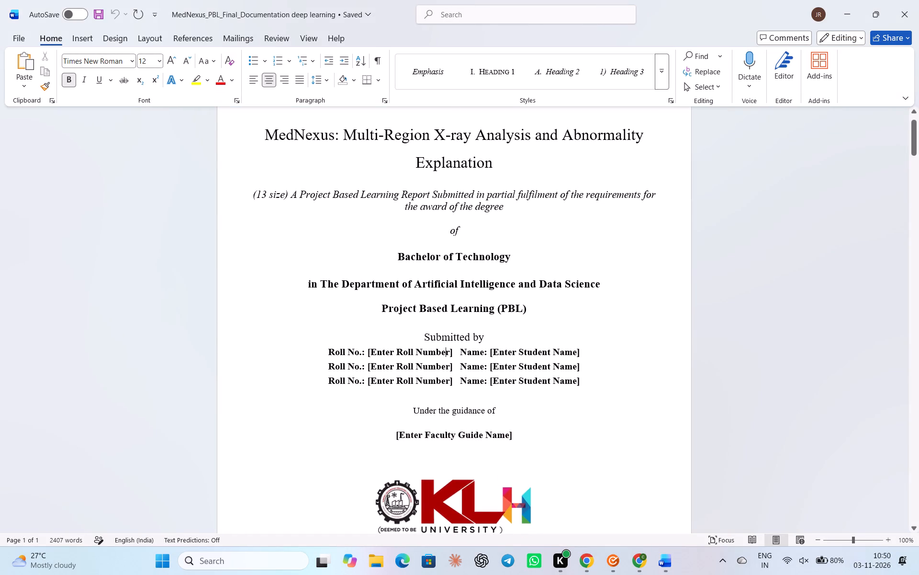
left_click(450, 353)
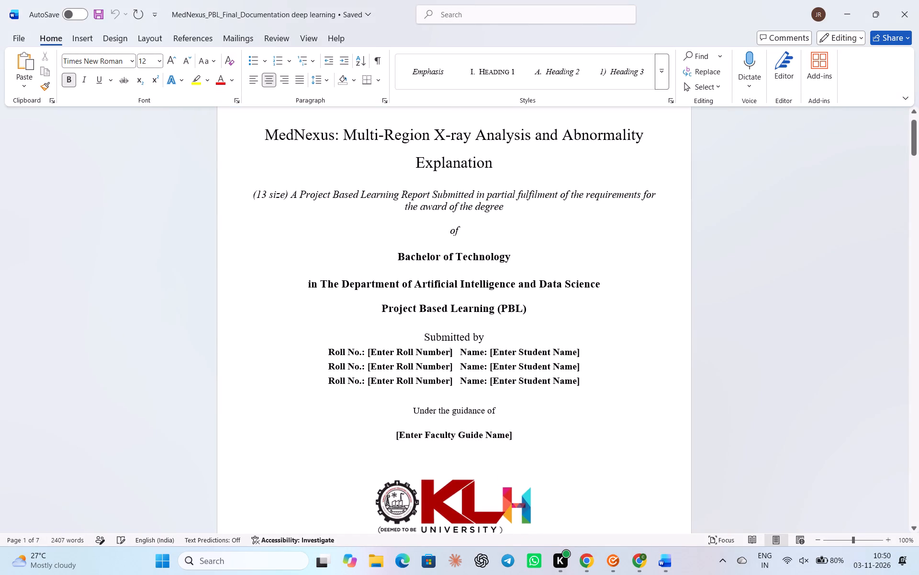
left_click_drag(330, 352, 577, 354)
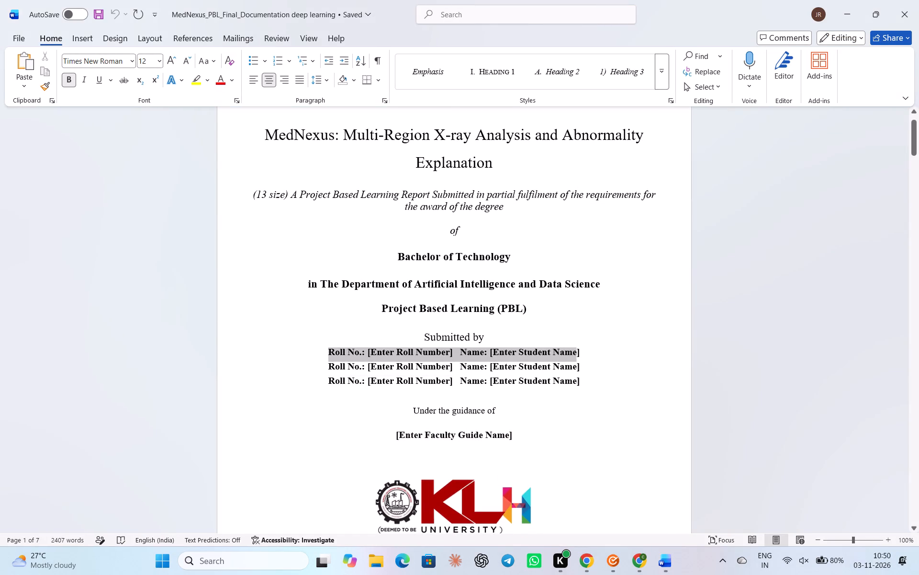
left_click_drag(577, 354, 584, 355)
key("ctrl+c")
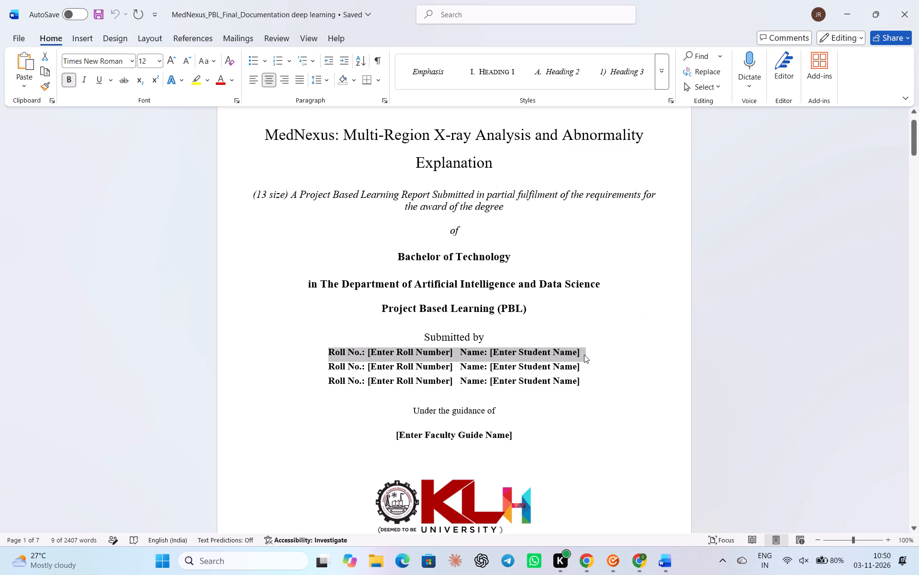
left_click(584, 378)
key("Return")
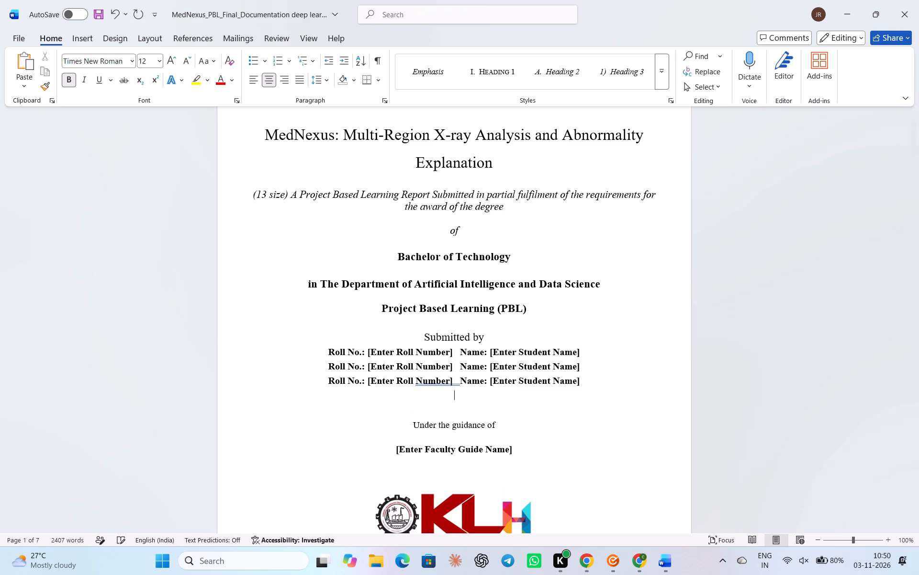
key("ctrl+v")
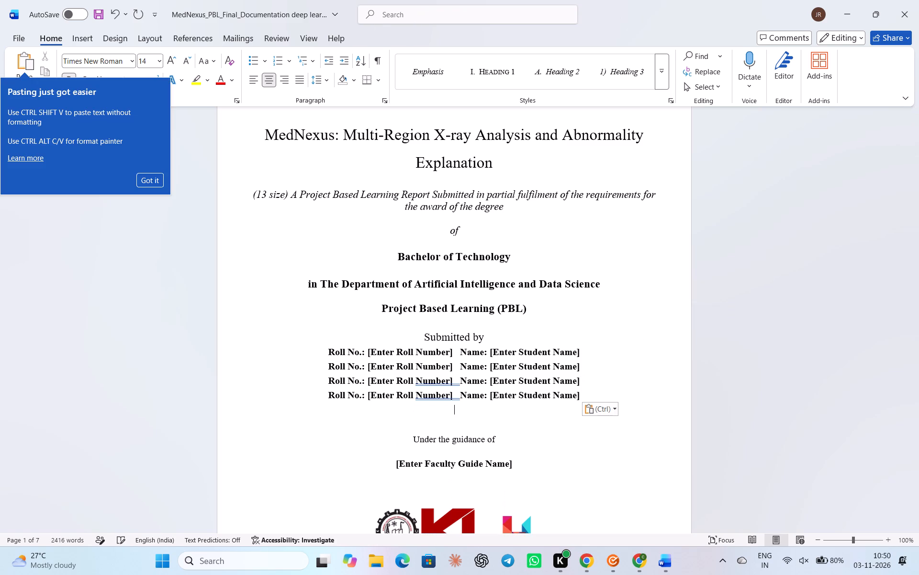
left_click(159, 178)
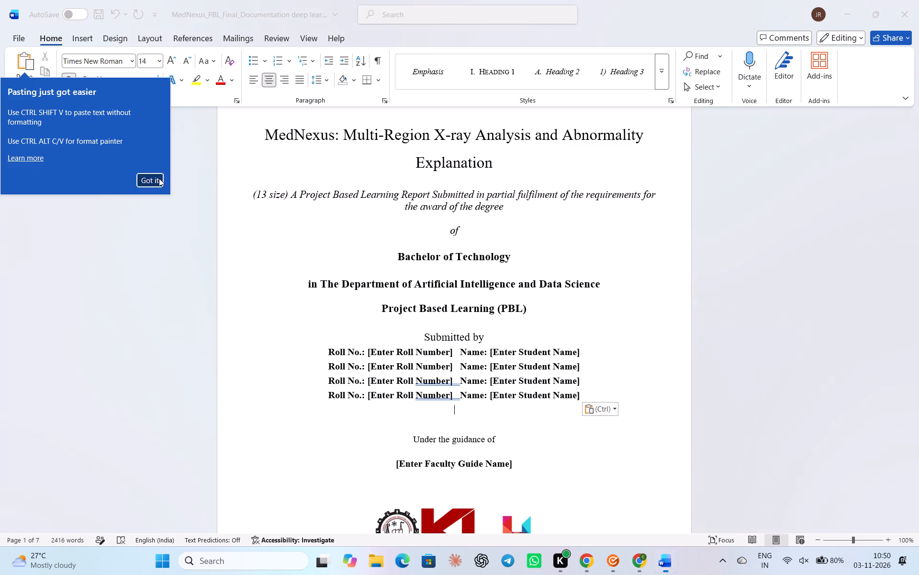
Replace the roll number placeholder in the first line under "Submitted by" with the student's name.
left_click(454, 354)
key("BackSpace")
key("BackSpace")
key("BackSpace")
key("BackSpace")
key("BackSpace")
key("BackSpace")
key("BackSpace")
key("BackSpace")
key("BackSpace")
key("BackSpace")
key("BackSpace")
key("BackSpace")
key("BackSpace")
key("BackSpace")
key("BackSpace")
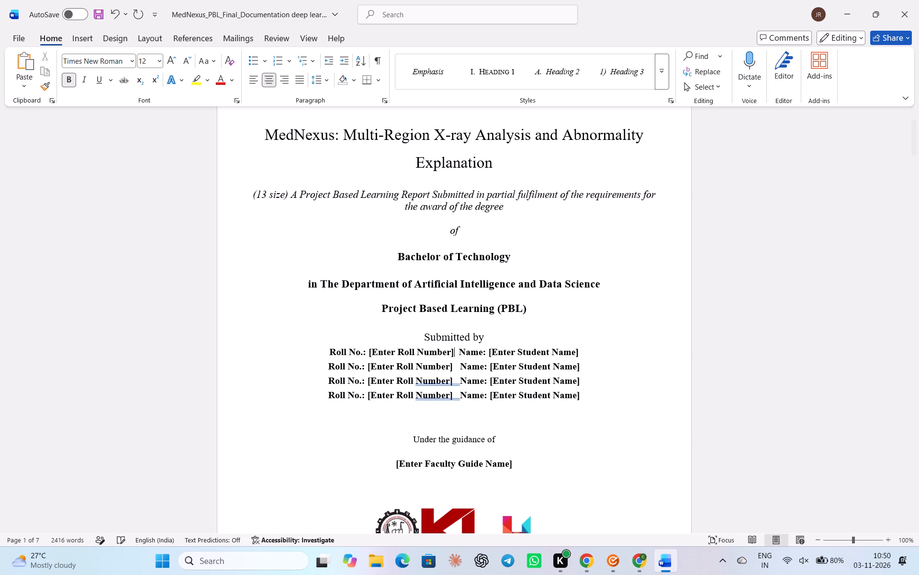
key("BackSpace")
key("BackSpace")
key("BackSpace")
key("BackSpace")
key("BackSpace")
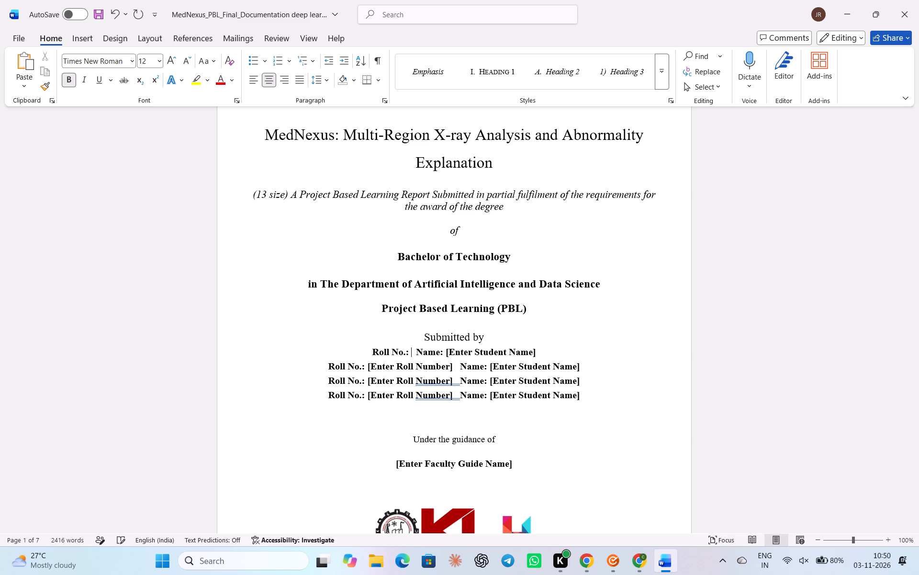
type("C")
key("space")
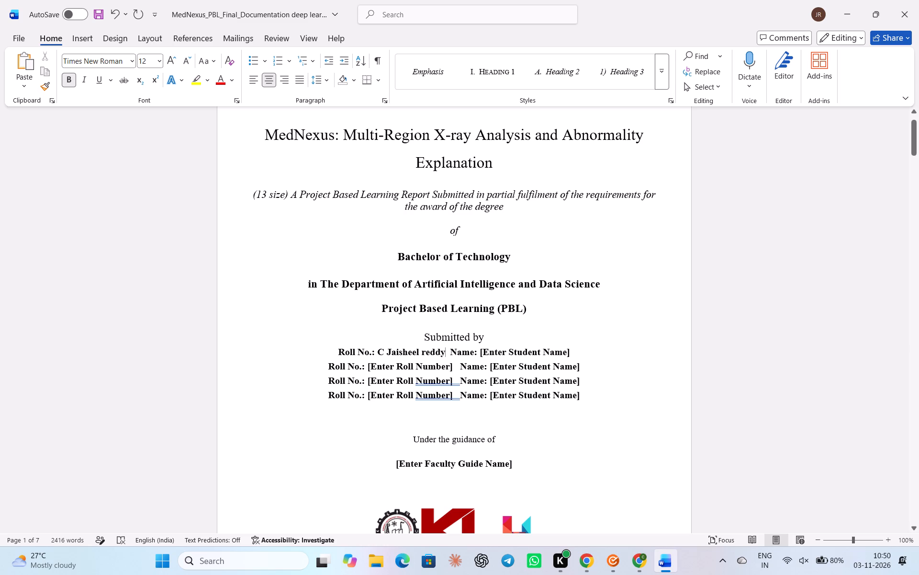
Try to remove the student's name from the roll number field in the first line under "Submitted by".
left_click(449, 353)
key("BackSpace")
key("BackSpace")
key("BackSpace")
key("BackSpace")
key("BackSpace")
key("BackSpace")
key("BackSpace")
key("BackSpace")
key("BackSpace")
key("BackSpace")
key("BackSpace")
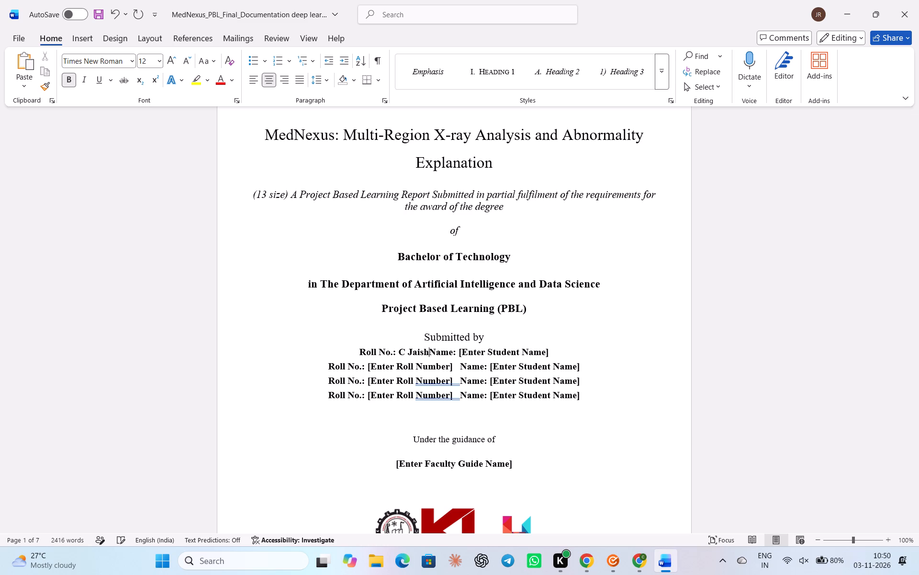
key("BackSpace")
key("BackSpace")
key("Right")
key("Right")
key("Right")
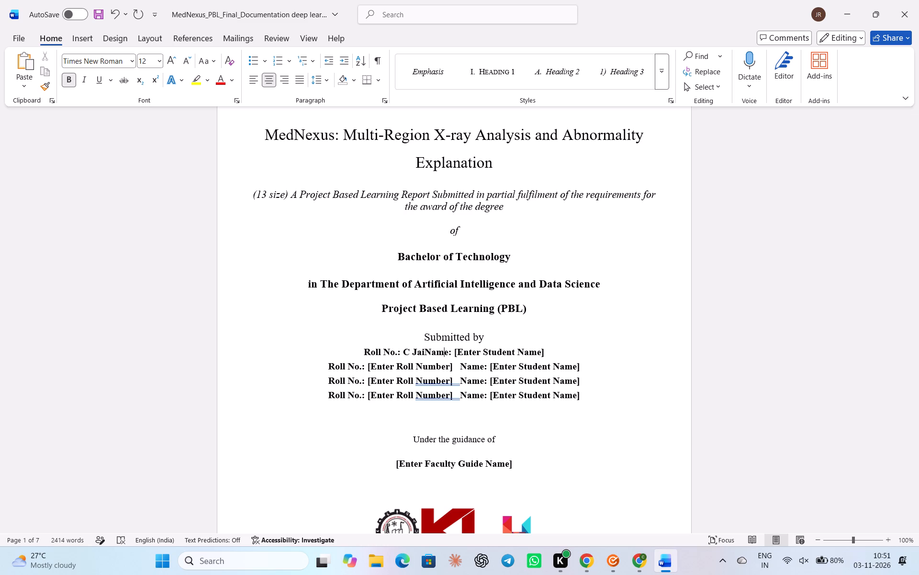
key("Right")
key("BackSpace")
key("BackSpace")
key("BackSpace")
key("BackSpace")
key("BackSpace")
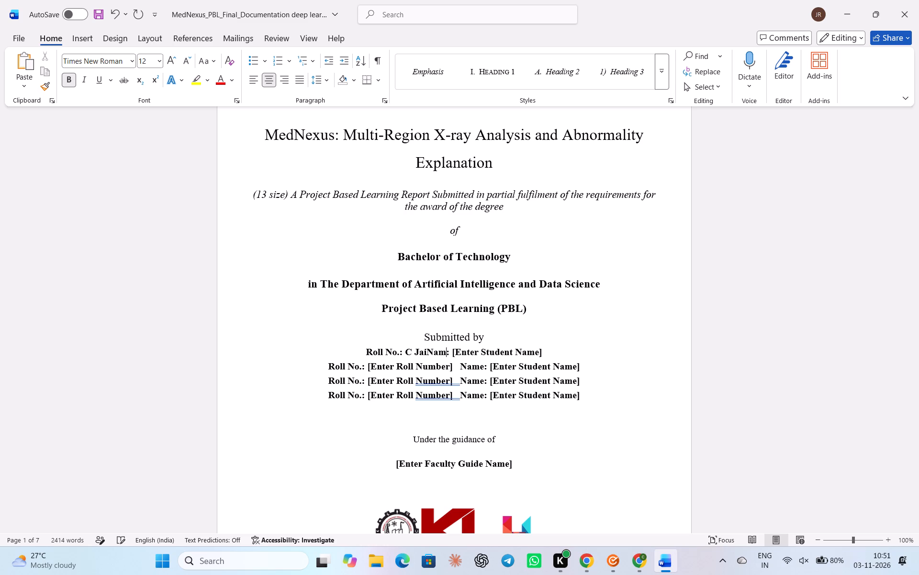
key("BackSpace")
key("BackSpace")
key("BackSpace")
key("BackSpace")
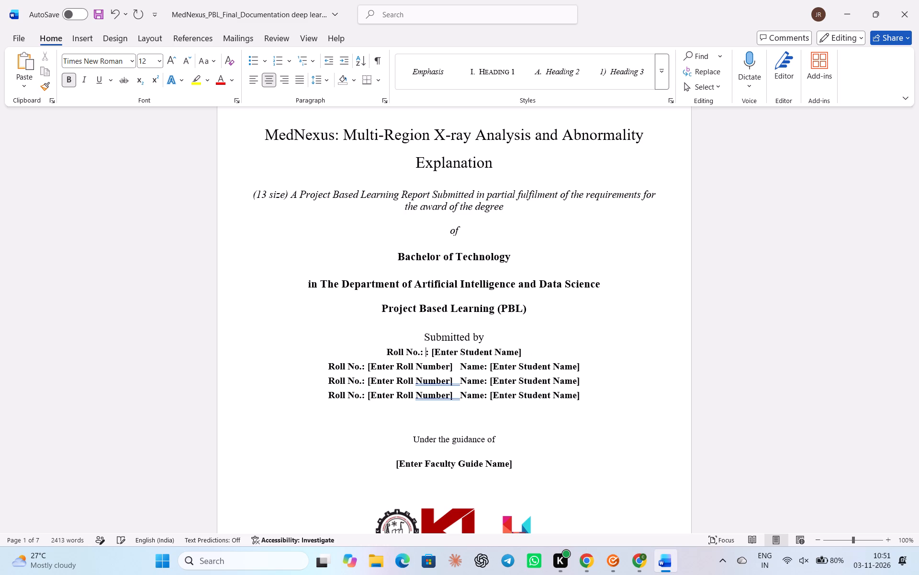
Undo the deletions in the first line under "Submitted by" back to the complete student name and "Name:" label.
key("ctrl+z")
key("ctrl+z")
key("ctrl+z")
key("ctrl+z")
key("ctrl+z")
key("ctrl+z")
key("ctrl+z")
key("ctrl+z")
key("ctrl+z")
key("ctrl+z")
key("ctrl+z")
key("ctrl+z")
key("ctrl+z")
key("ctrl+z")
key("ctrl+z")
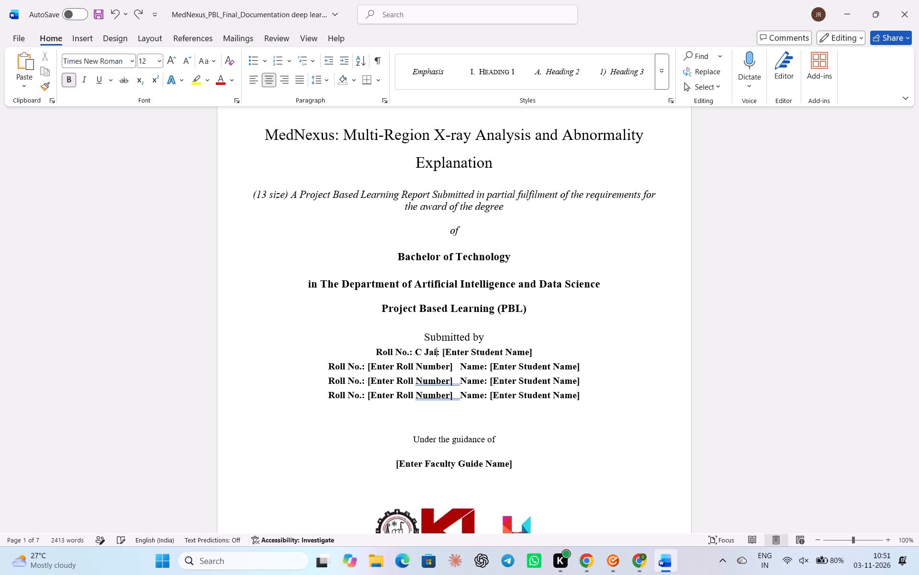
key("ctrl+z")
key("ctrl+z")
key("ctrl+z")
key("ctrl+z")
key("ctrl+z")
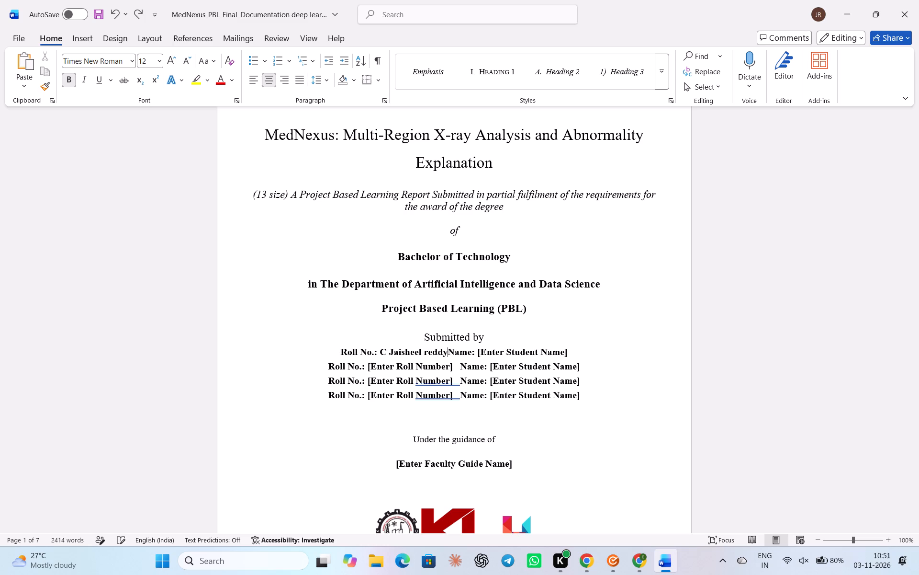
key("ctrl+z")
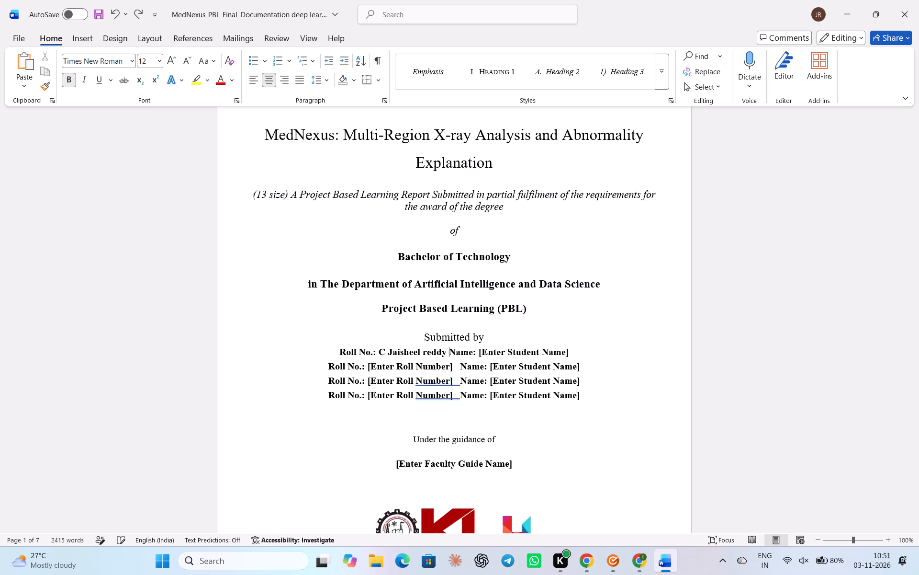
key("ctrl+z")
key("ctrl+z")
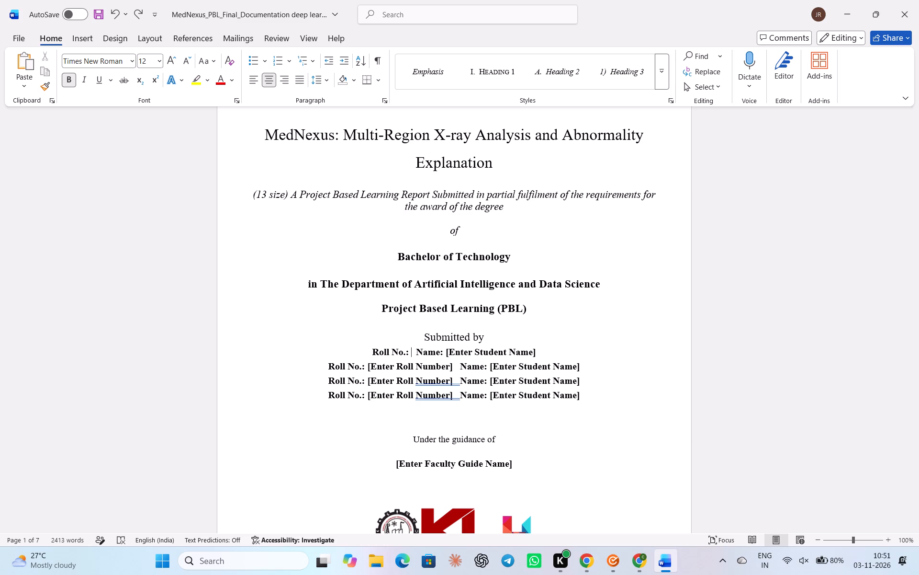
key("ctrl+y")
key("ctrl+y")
Replace the student's name after "Roll No.:" in the first line under "Submitted by" with the student's roll number.
key("BackSpace")
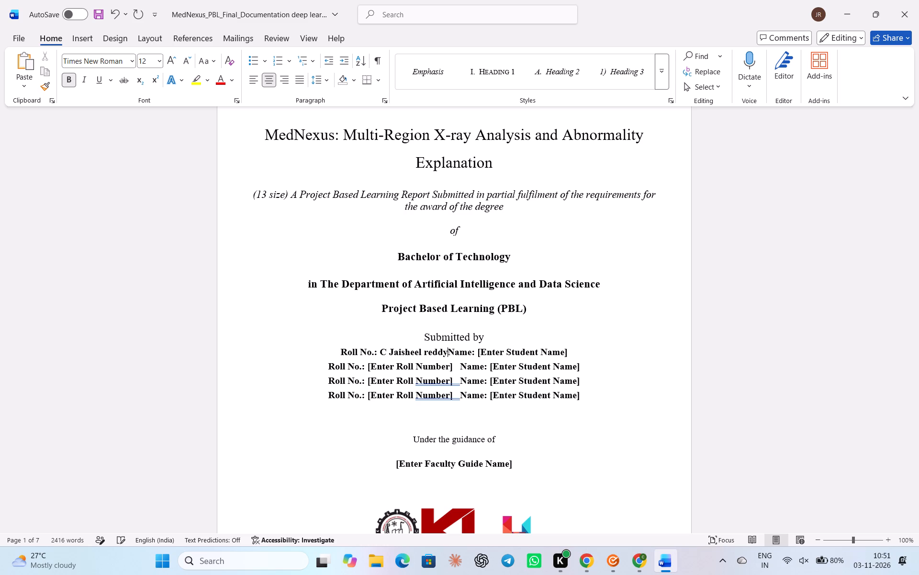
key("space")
key("Left")
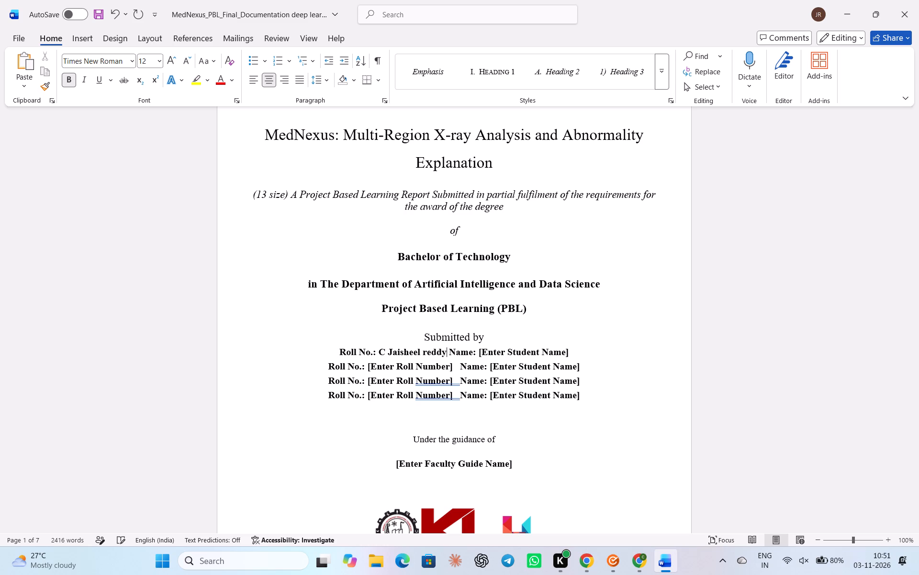
key("BackSpace")
key("BackSpace")
key("BackSpace")
key("BackSpace")
key("BackSpace")
key("BackSpace")
key("BackSpace")
key("BackSpace")
key("BackSpace")
key("BackSpace")
key("BackSpace")
key("BackSpace")
key("BackSpace")
key("BackSpace")
key("BackSpace")
key("BackSpace")
key("BackSpace")
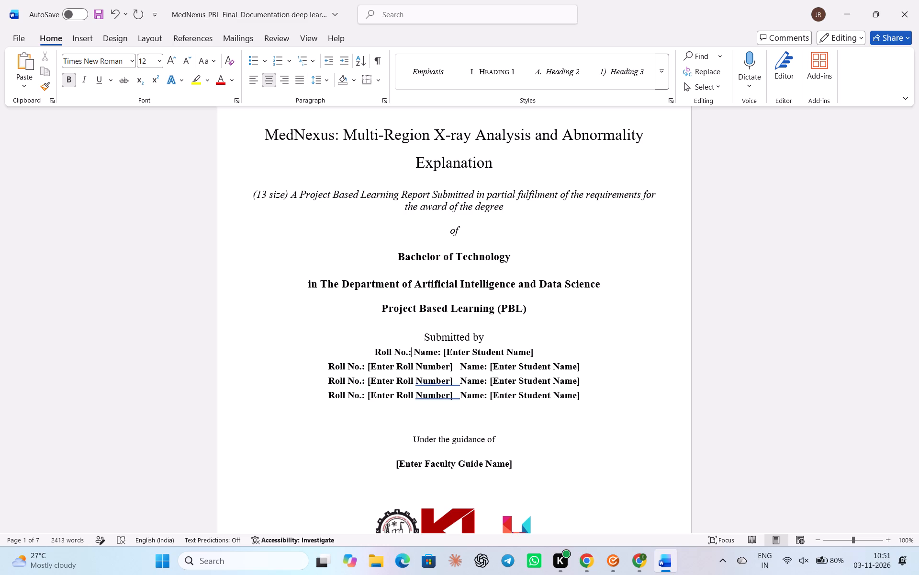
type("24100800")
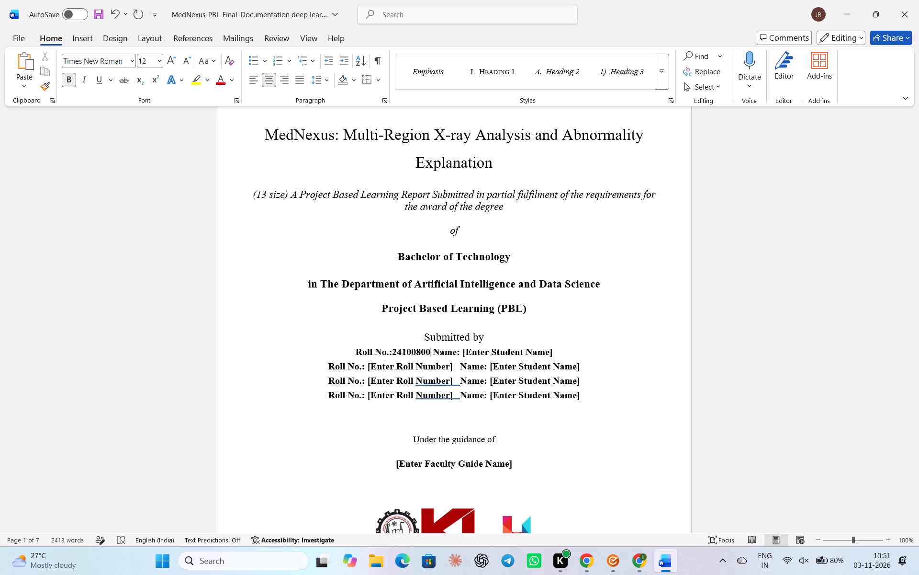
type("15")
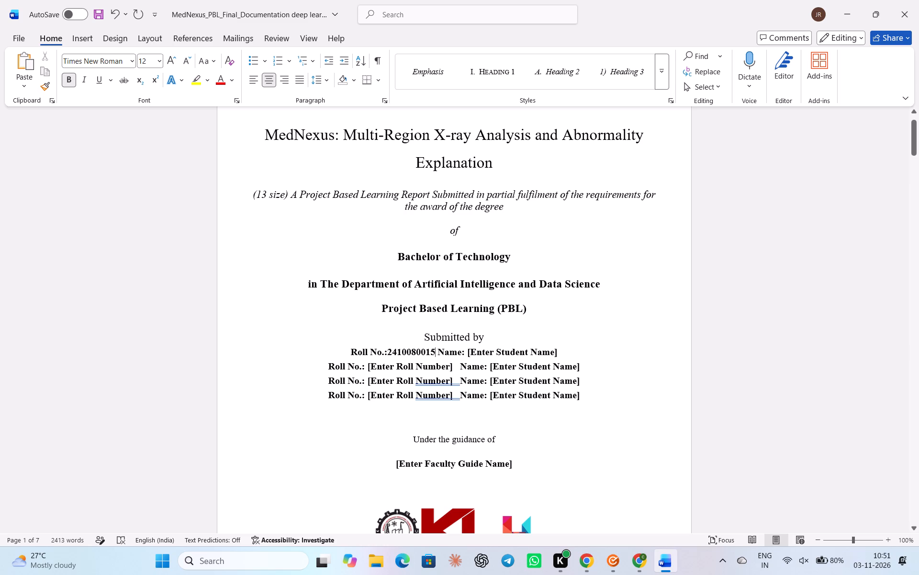
Add spaces after the first roll number so its "Name:" label lines up with the labels in the lines below.
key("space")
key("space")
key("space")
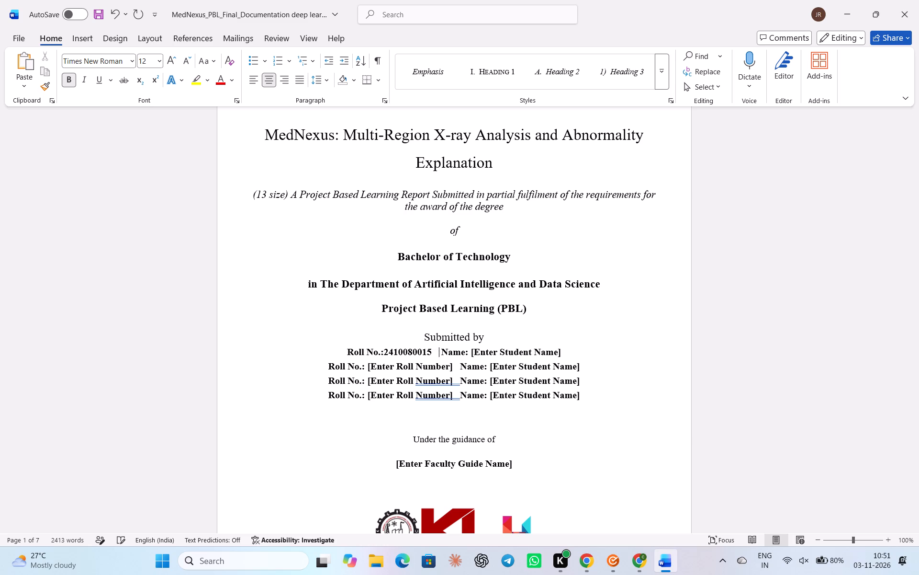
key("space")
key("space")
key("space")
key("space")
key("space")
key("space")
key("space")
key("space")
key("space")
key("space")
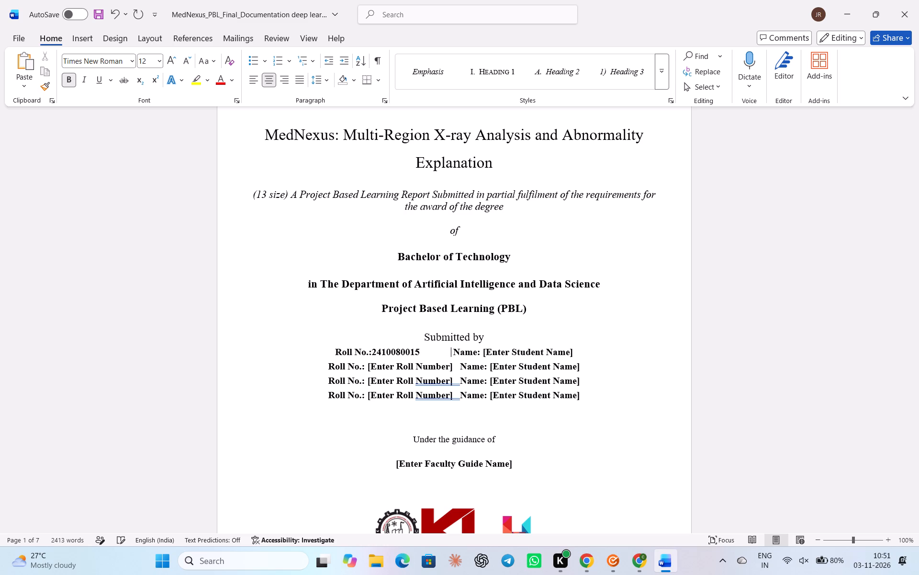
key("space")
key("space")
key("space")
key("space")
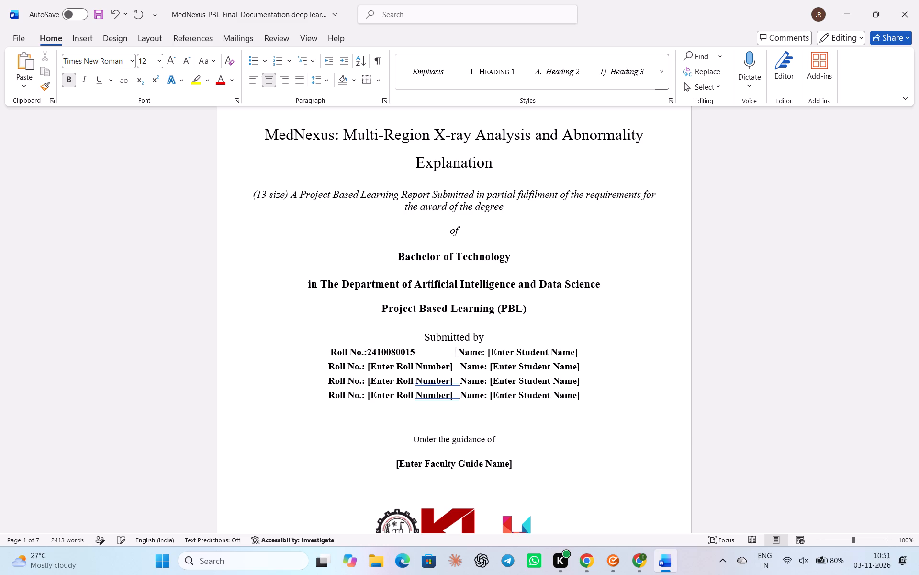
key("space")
Switch from the Word report to the Chrome window with the MentorPick page.
left_click(451, 367)
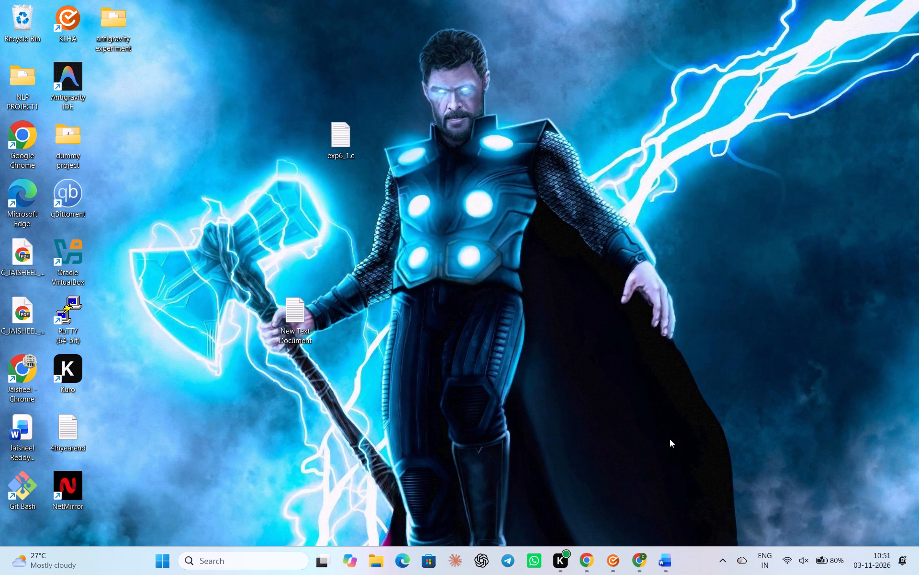
left_click(663, 574)
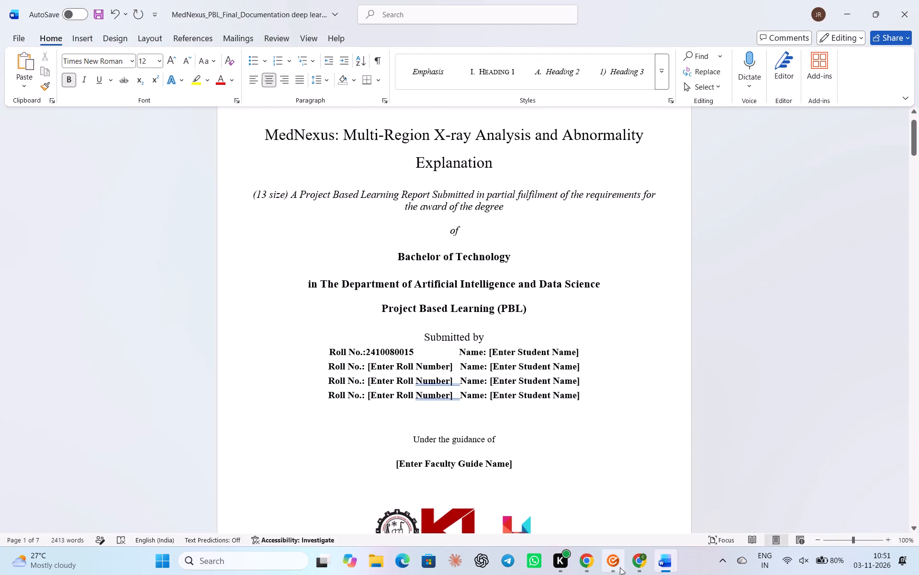
left_click(635, 568)
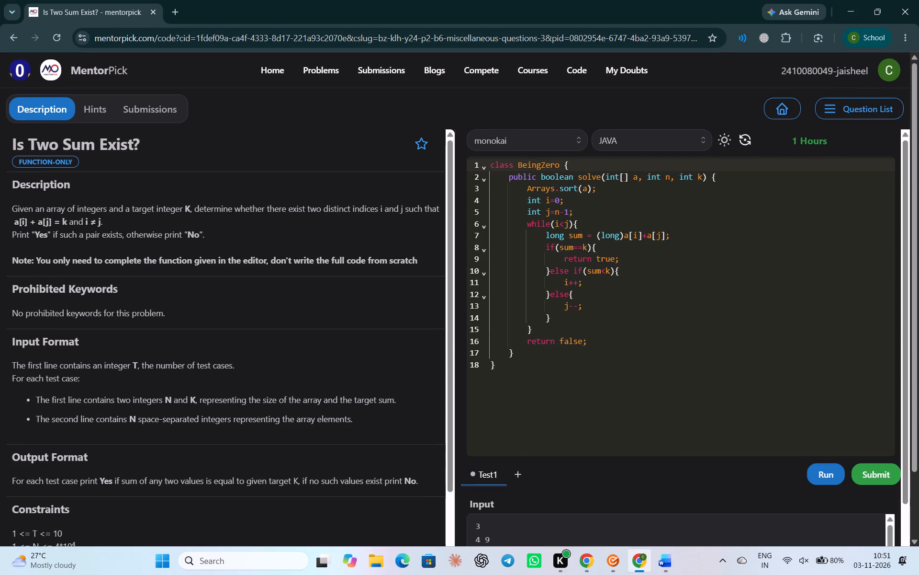
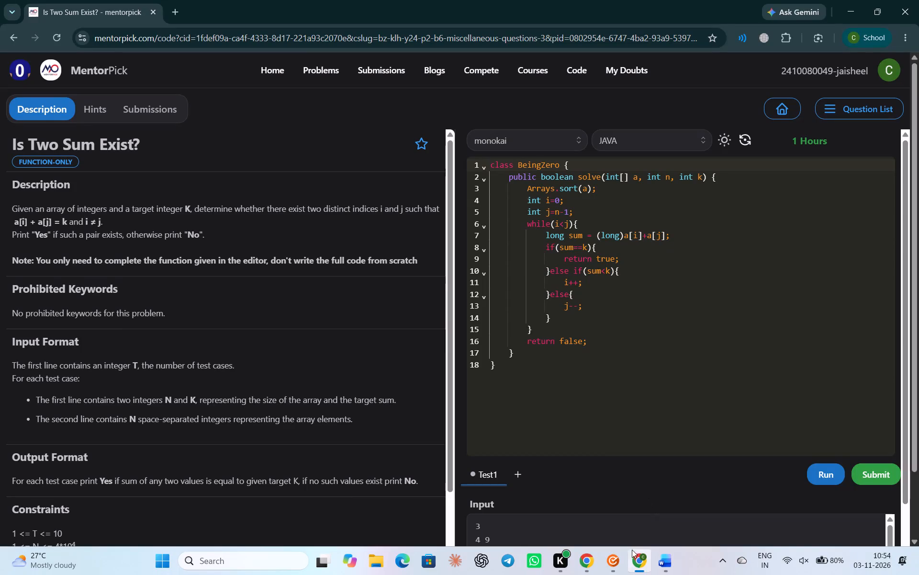
Back in the Word report, replace the roll number placeholder in the second line under "Submitted by" with the second student's roll number.
left_click(665, 567)
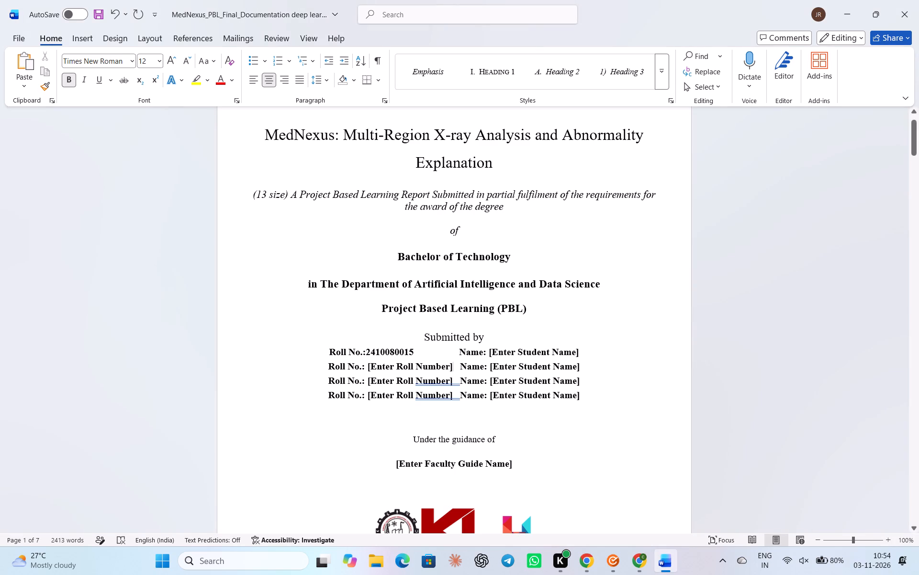
left_click(449, 368)
key("BackSpace")
key("BackSpace")
key("BackSpace")
key("BackSpace")
key("BackSpace")
key("BackSpace")
key("BackSpace")
key("BackSpace")
key("BackSpace")
key("BackSpace")
key("BackSpace")
key("BackSpace")
key("BackSpace")
key("BackSpace")
key("BackSpace")
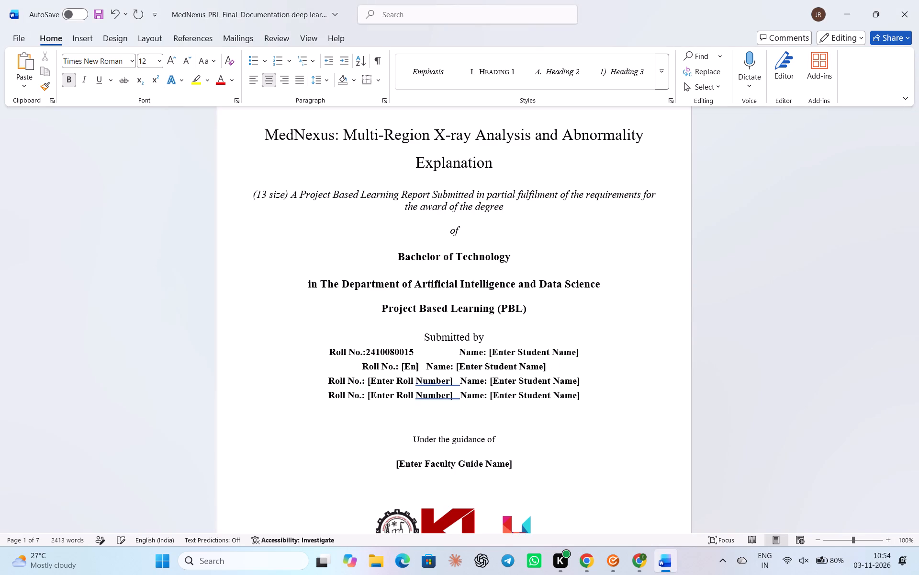
key("BackSpace")
key("BackSpace")
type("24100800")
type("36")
Add spaces after the second roll number so its "Name:" label lines up with the labels in the other lines.
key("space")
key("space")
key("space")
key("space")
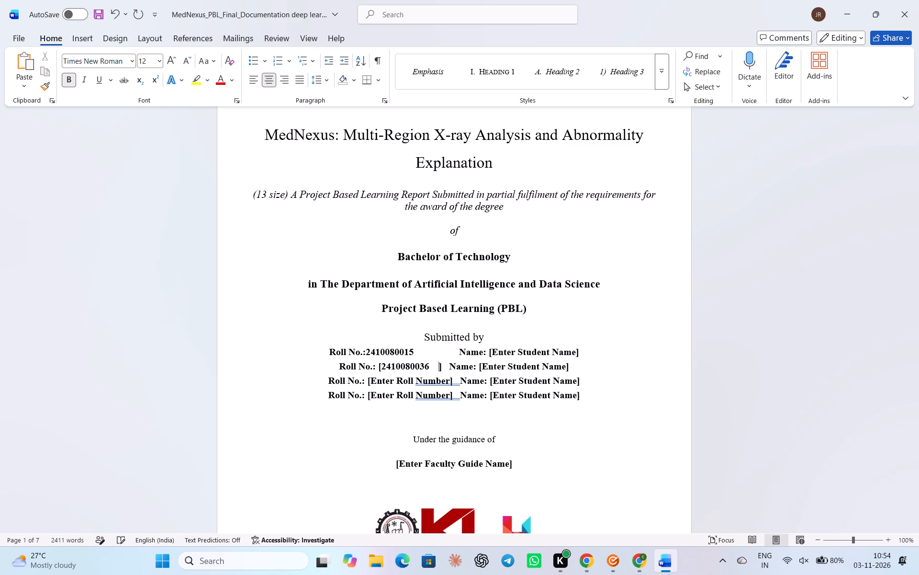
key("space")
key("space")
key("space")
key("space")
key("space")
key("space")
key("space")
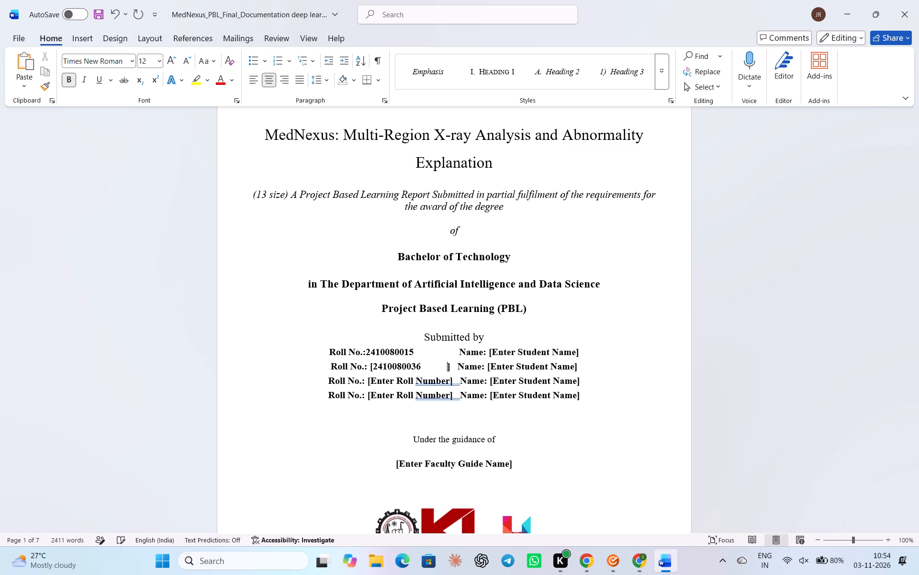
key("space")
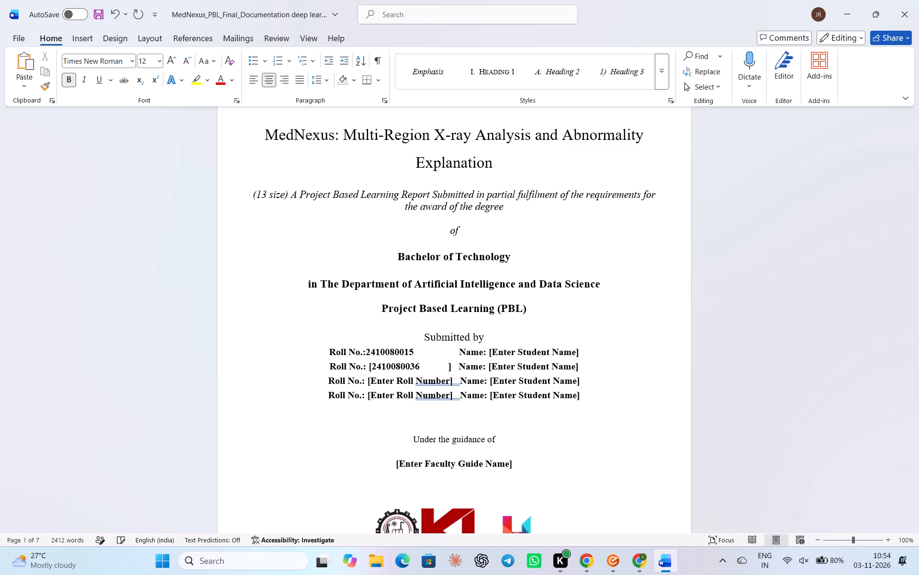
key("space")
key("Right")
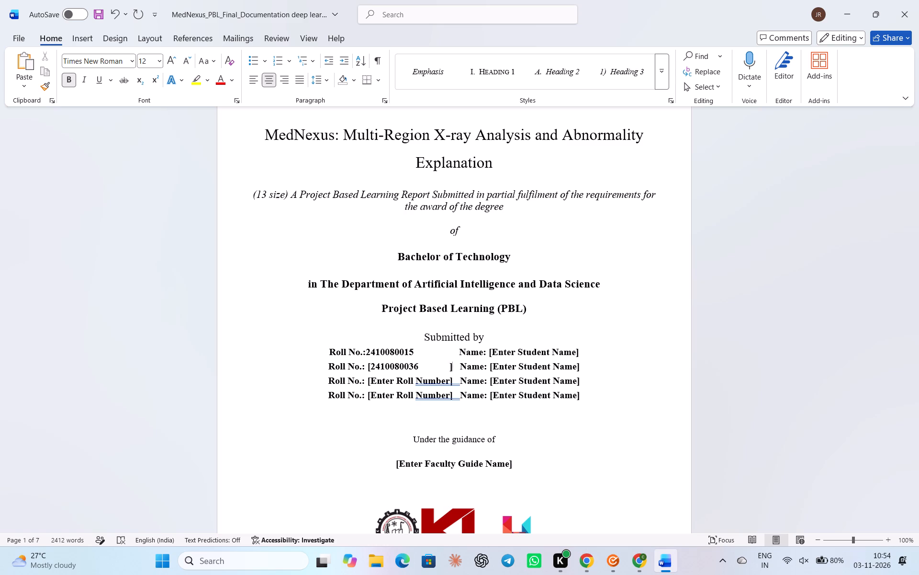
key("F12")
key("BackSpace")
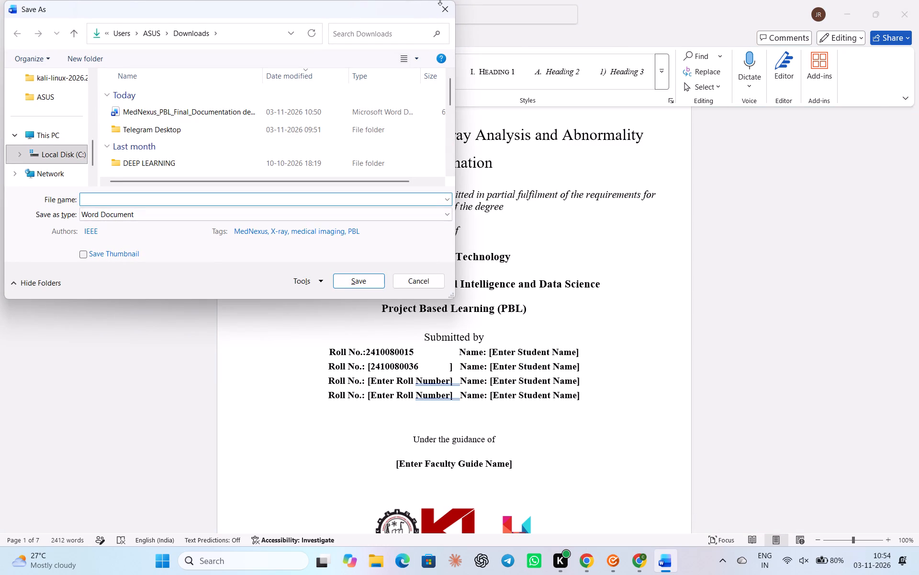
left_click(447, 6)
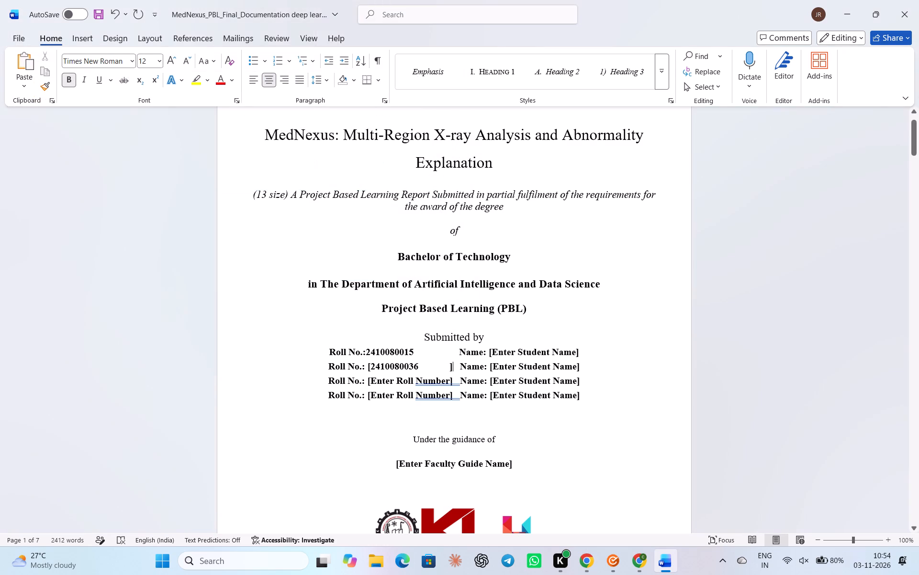
Remove the square brackets around the second roll number and the space after its "Roll No.:" label.
key("BackSpace")
key("BackSpace")
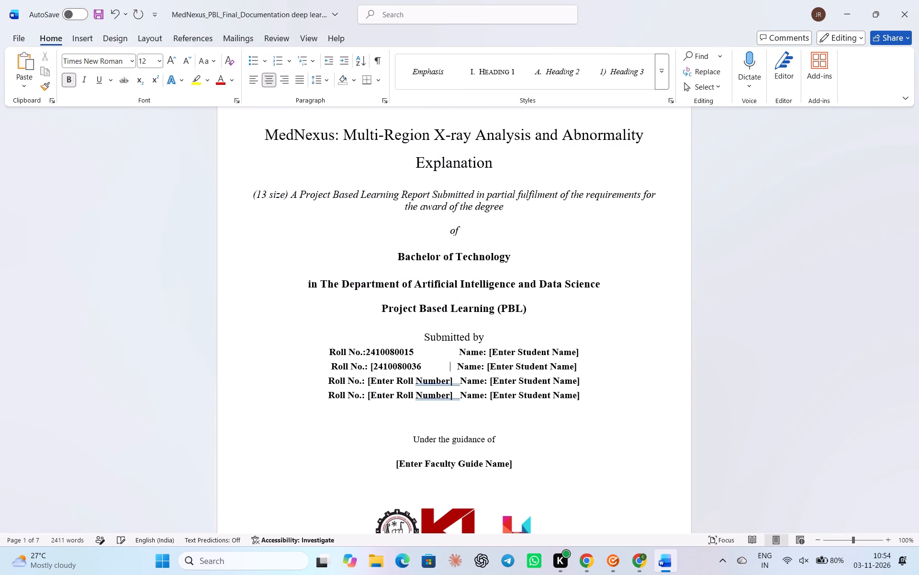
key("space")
key("Left")
key("Left")
key("Left")
key("Left")
key("Left")
key("Left")
key("Left")
key("Left")
key("Left")
key("Left")
key("Left")
key("Left")
key("Left")
key("Left")
key("Left")
key("Left")
key("Left")
key("Left")
key("Left")
key("Left")
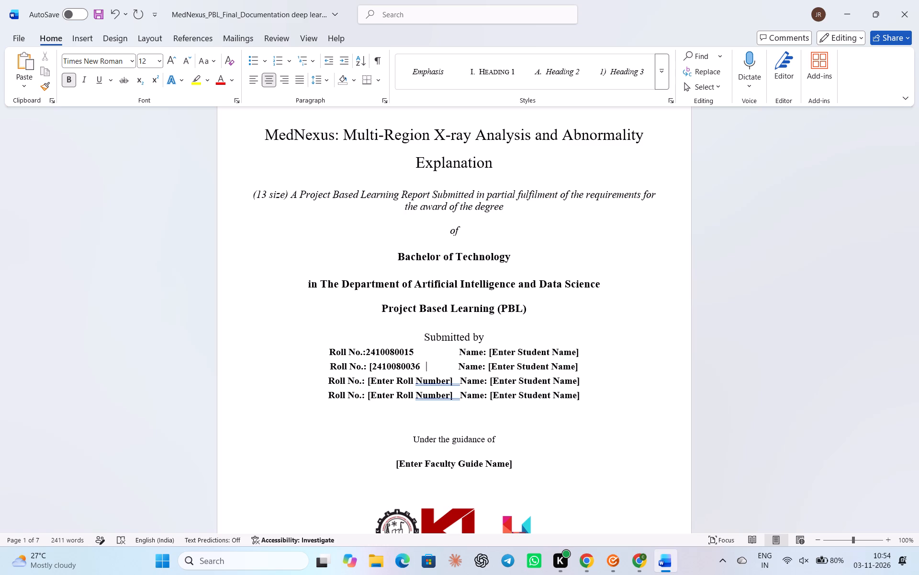
key("Right")
key("Right")
key("Right")
key("BackSpace")
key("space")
key("BackSpace")
key("BackSpace")
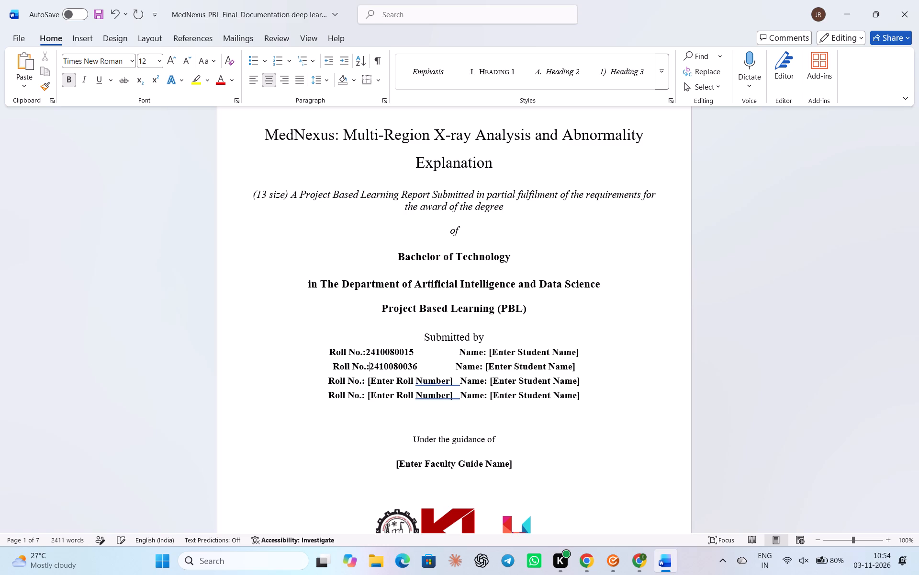
Change the second line under "Submitted by" from centred to left-aligned.
key("Left")
key("Left")
key("Left")
key("Left")
key("Left")
key("Left")
key("Left")
key("Left")
key("Left")
key("Left")
key("Right")
key("BackSpace")
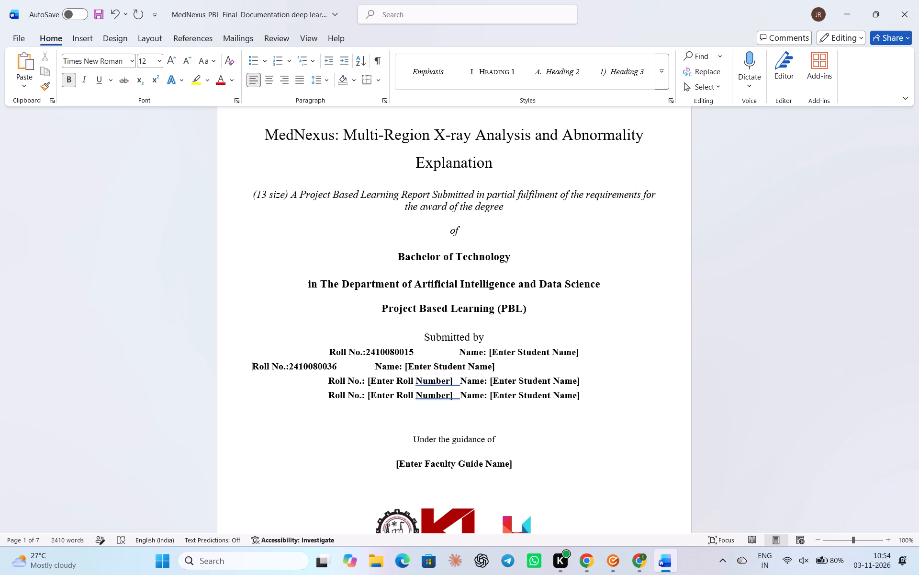
Indent the second line with leading spaces until its "Roll No.:" sits roughly under the one in the first line.
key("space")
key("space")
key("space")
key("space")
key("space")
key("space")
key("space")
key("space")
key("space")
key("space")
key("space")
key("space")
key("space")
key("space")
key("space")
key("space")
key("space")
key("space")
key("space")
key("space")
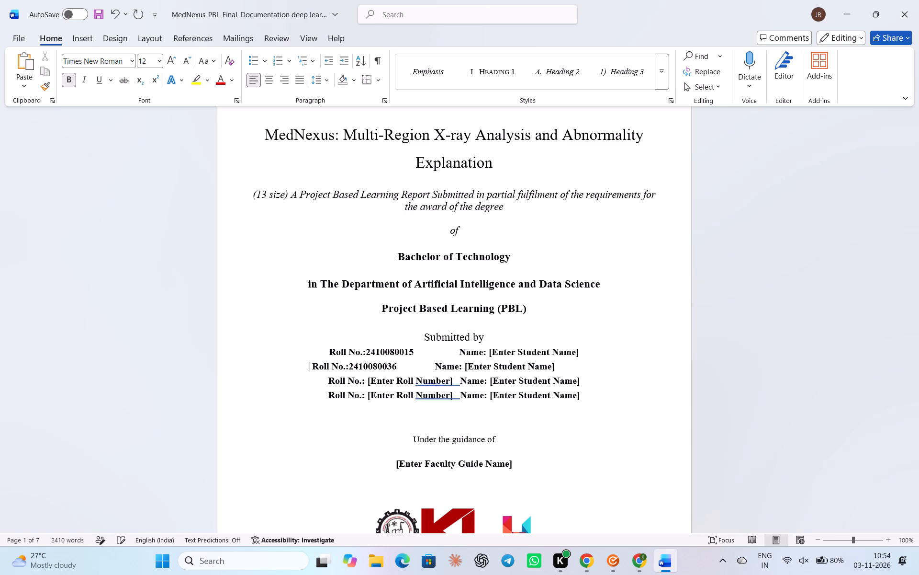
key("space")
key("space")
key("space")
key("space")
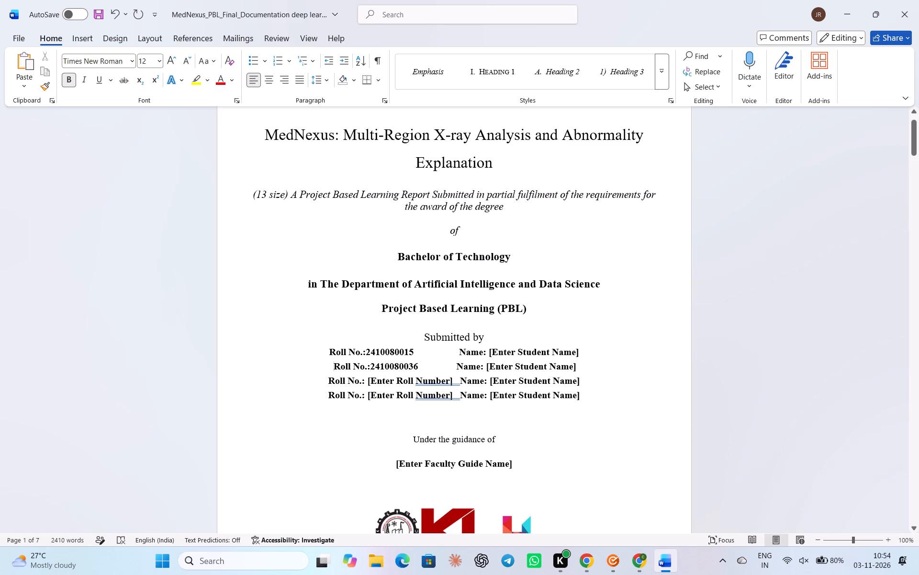
Widen the gap between the second roll number and its "Name:" label with extra spaces.
left_click(428, 367)
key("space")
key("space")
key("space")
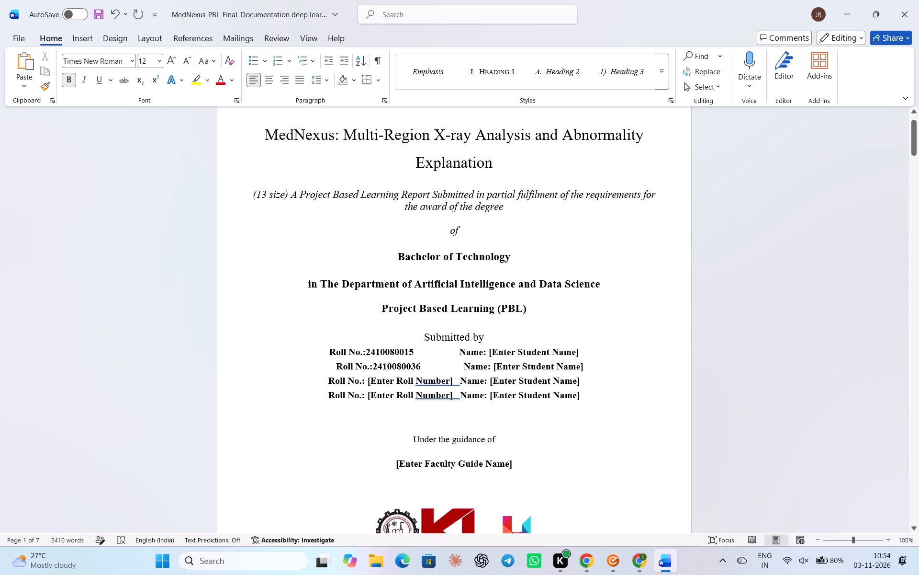
Trim the leading spaces of the second line to bring its "Roll No.:" closer under the label above.
left_click(336, 368)
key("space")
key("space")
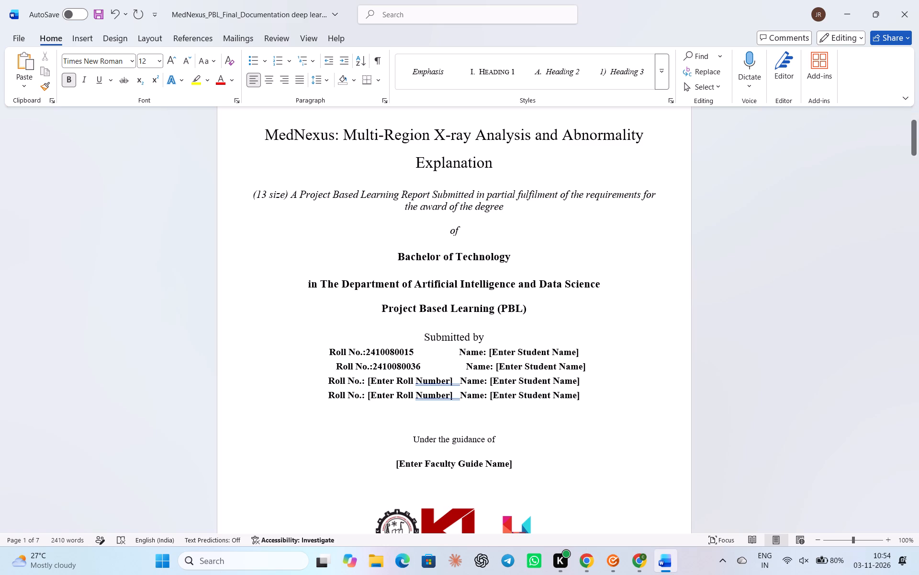
key("BackSpace")
key("BackSpace")
key("BackSpace")
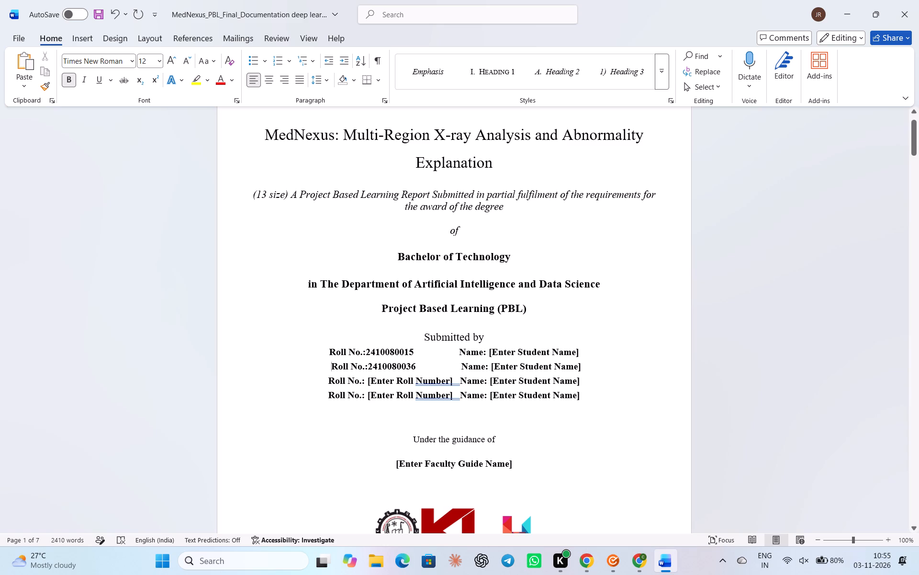
Fine-tune the spaces before "Roll No.:" and "Name:" in the second line so both labels align with the first line.
left_click(462, 369)
key("BackSpace")
key("Left")
key("Left")
key("Left")
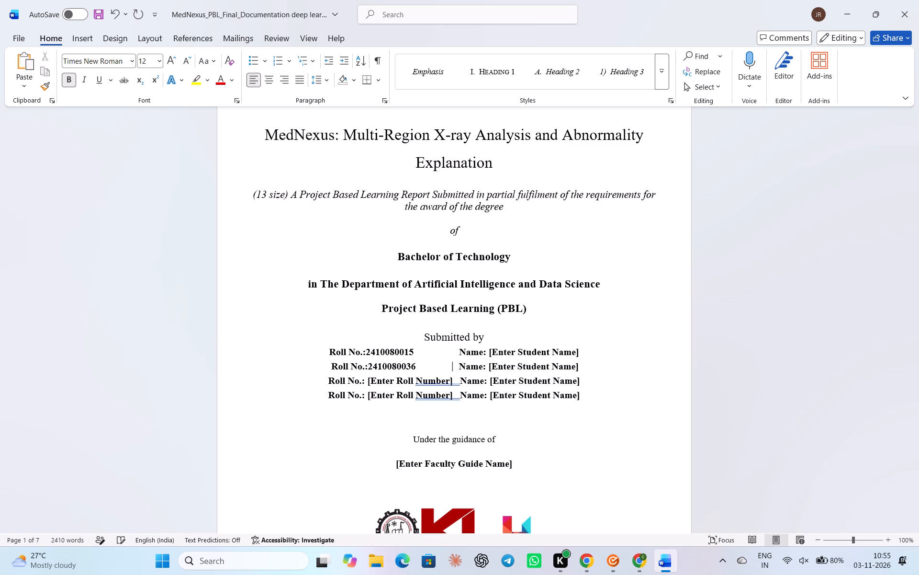
key("Left")
key("Left")
key("Left")
key("Left")
key("Left")
key("Left")
left_click(330, 365)
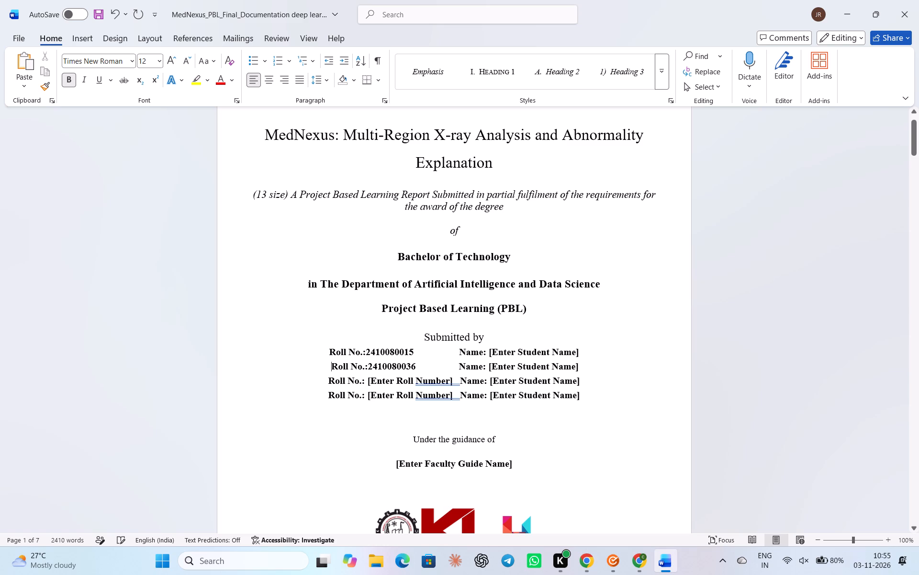
key("BackSpace")
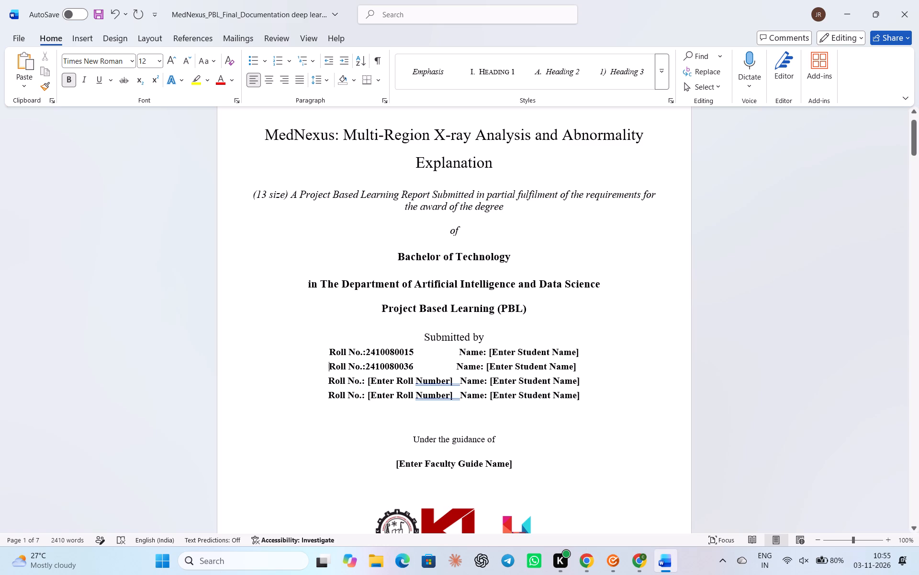
left_click(455, 366)
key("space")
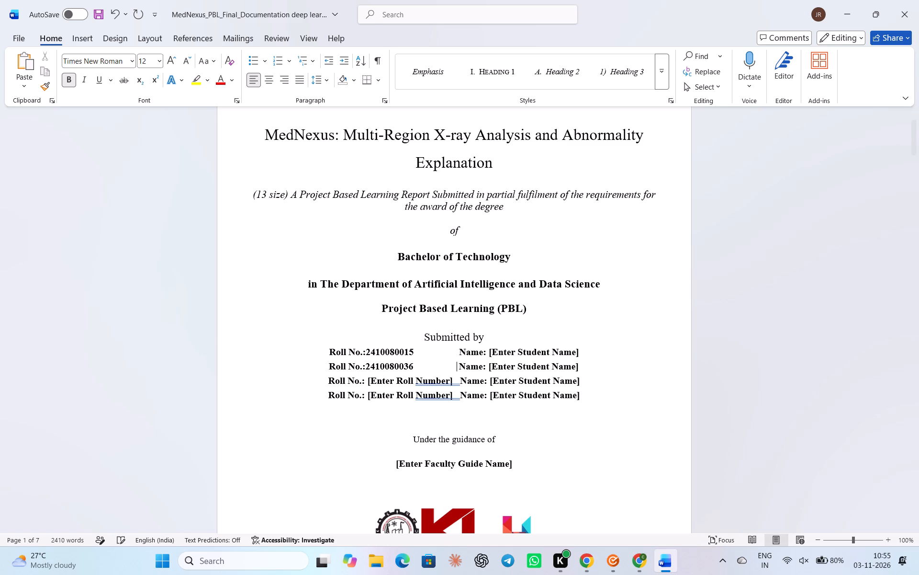
Replace the bracketed roll number placeholder in the third line under "Submitted by" with the third student's roll number.
left_click(458, 384)
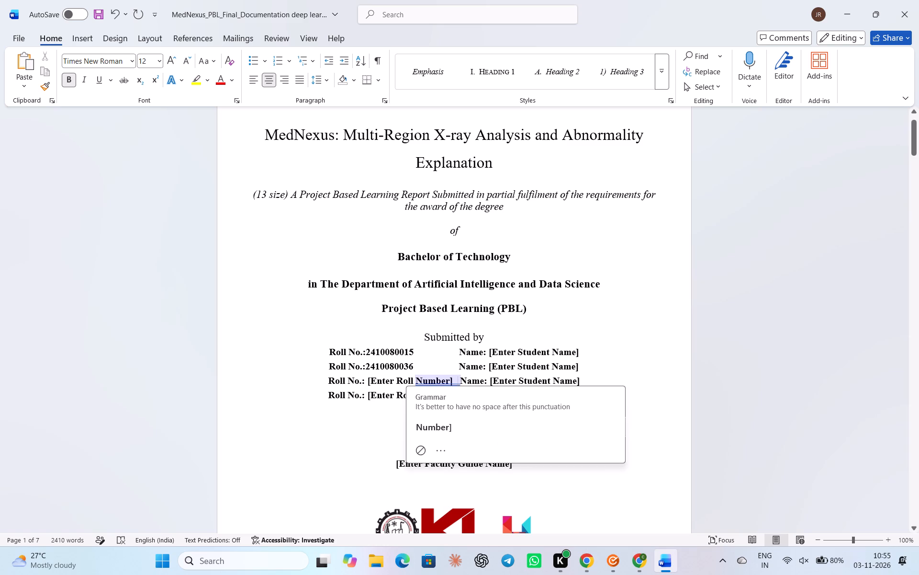
left_click(455, 380)
key("BackSpace")
key("BackSpace")
key("BackSpace")
key("BackSpace")
key("BackSpace")
key("BackSpace")
key("BackSpace")
key("BackSpace")
key("BackSpace")
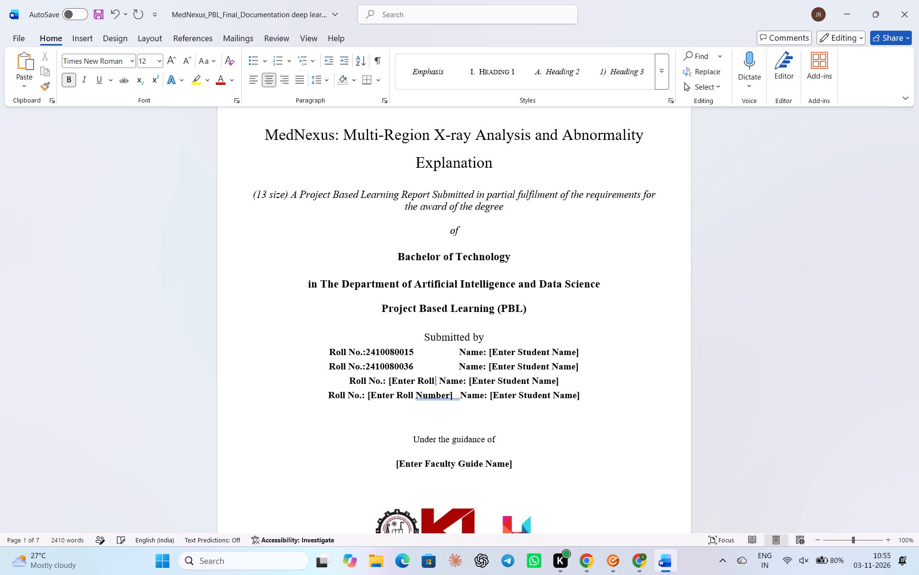
key("BackSpace")
key("BackSpace")
key("BackSpace")
key("BackSpace")
key("BackSpace")
key("BackSpace")
key("BackSpace")
key("BackSpace")
key("BackSpace")
key("BackSpace")
key("BackSpace")
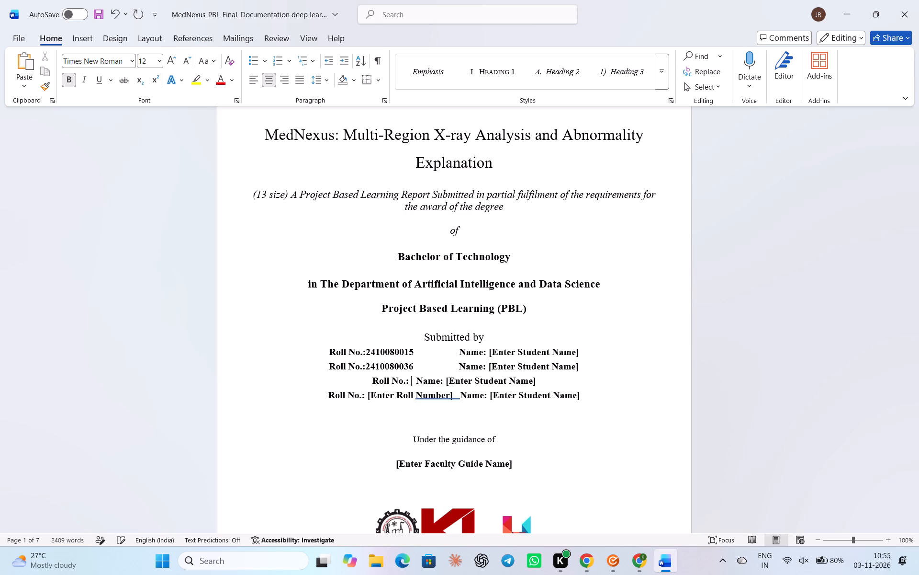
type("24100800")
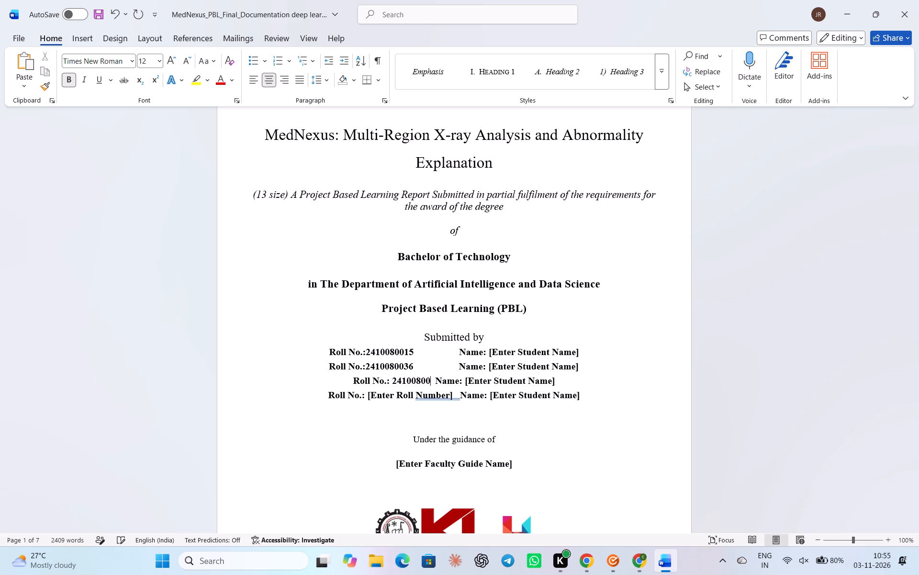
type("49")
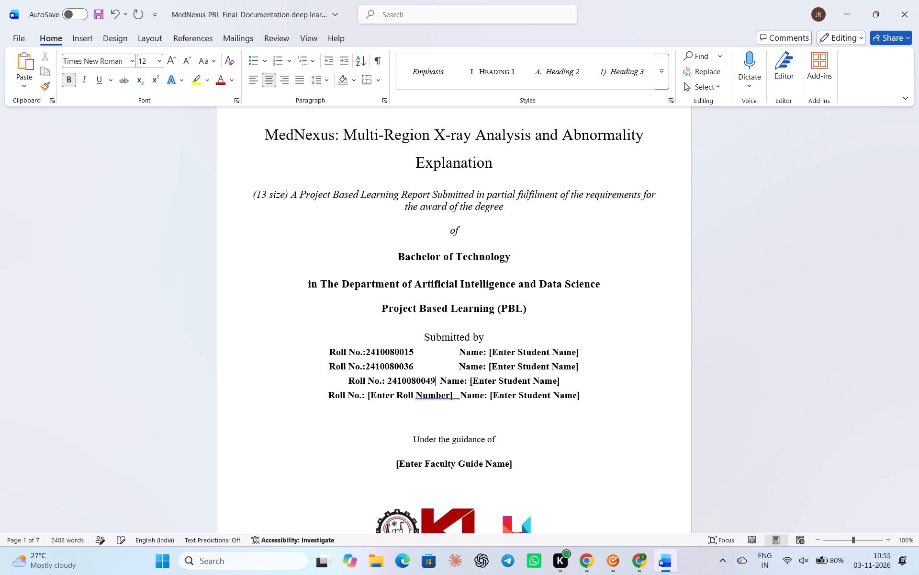
Widen the gap between the third roll number and its "Name:" label with spaces until both labels align with the lines above.
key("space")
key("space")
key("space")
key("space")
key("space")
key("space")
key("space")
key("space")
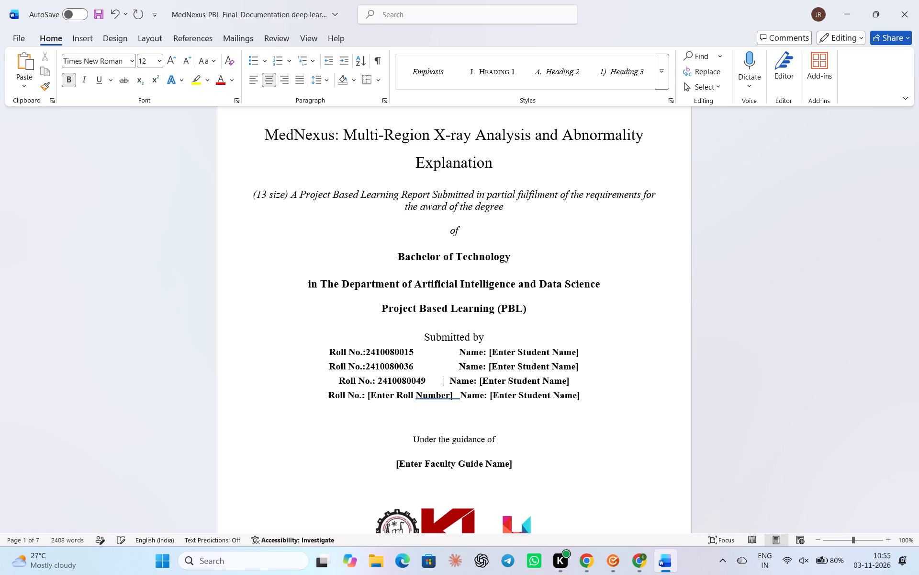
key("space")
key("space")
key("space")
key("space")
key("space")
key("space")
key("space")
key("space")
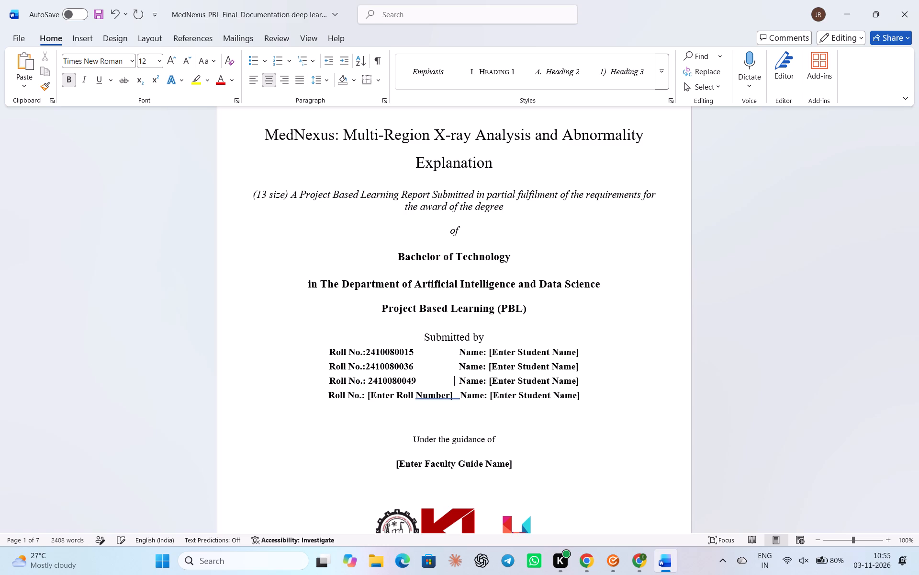
Replace the bracketed roll number placeholder in the fourth line under "Submitted by" with the fourth student's roll number.
left_click(456, 399)
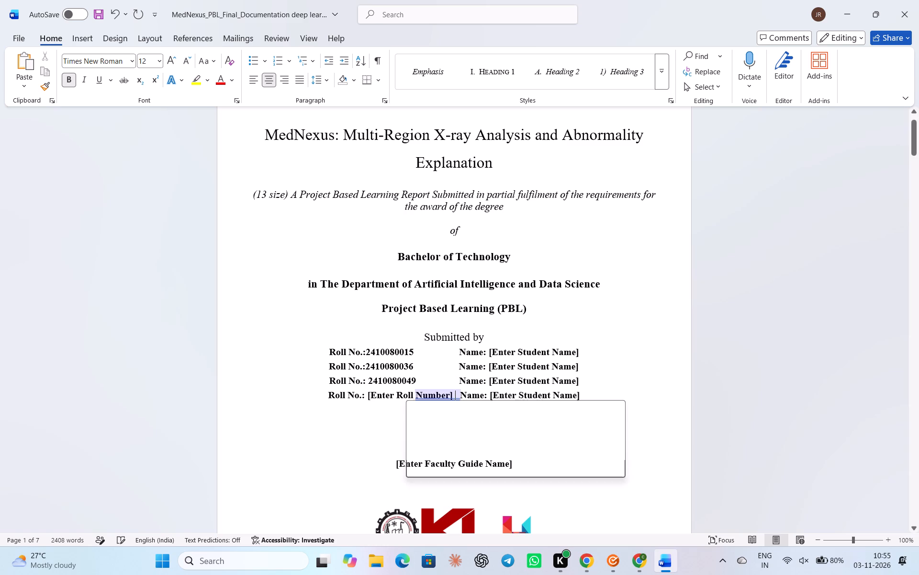
key("BackSpace")
key("BackSpace")
key("BackSpace")
key("BackSpace")
key("BackSpace")
key("BackSpace")
key("BackSpace")
key("BackSpace")
key("BackSpace")
key("BackSpace")
key("BackSpace")
key("BackSpace")
key("BackSpace")
key("BackSpace")
key("BackSpace")
key("BackSpace")
key("BackSpace")
key("BackSpace")
key("BackSpace")
key("BackSpace")
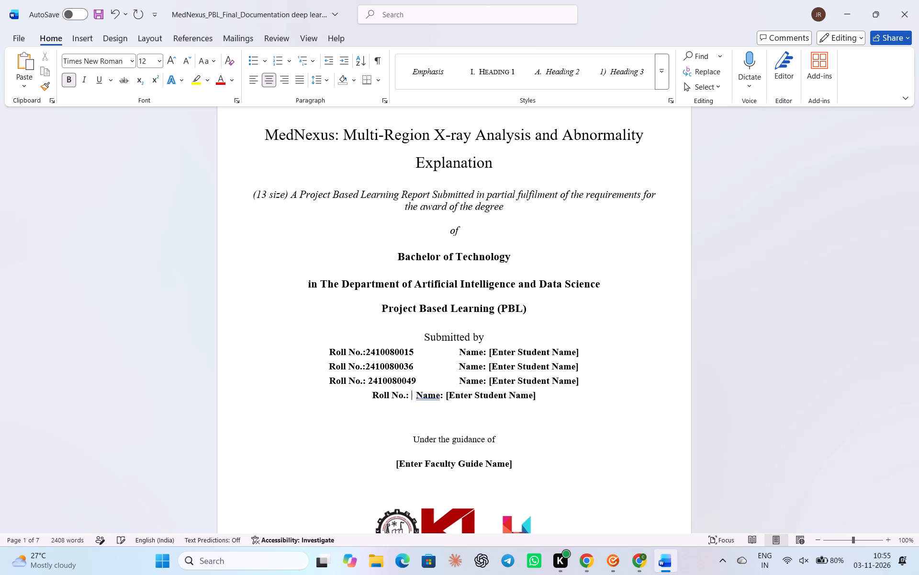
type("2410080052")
Widen the gap between the fourth roll number and its "Name:" label with spaces to bring both labels under those above.
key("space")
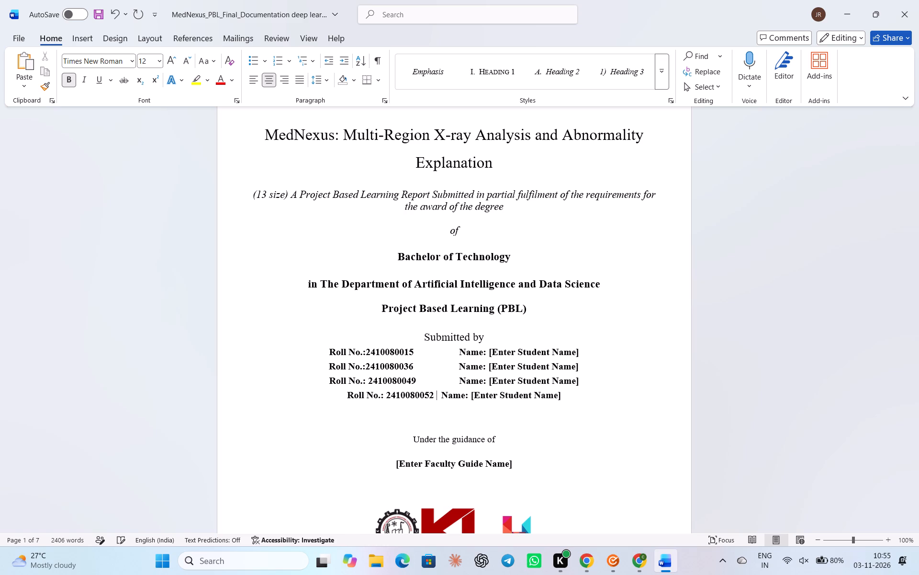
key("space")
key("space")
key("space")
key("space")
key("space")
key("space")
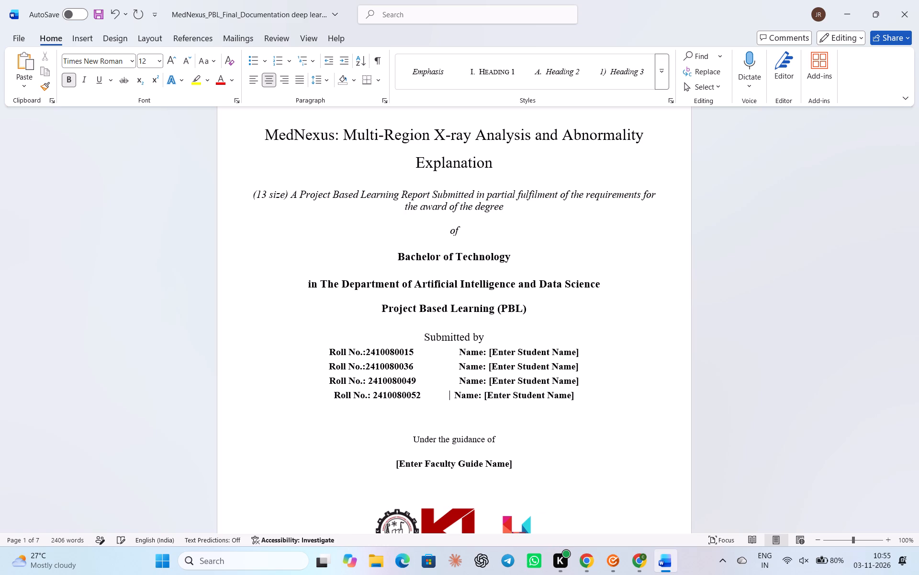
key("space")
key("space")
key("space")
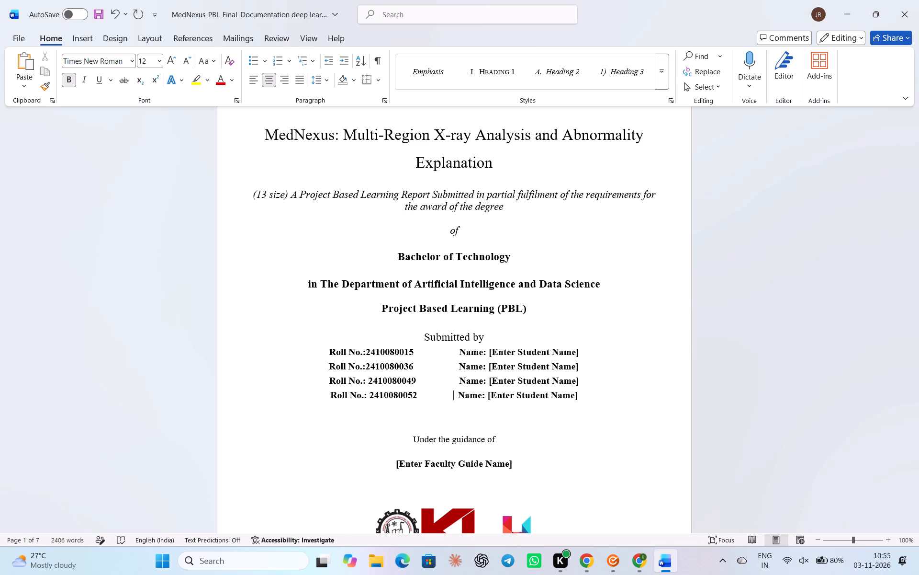
Replace the bracketed student name placeholder in the first line under "Submitted by" with the first student's name.
left_click(583, 347)
key("BackSpace")
key("BackSpace")
key("BackSpace")
key("BackSpace")
key("BackSpace")
key("BackSpace")
key("BackSpace")
key("BackSpace")
key("BackSpace")
key("BackSpace")
key("BackSpace")
key("BackSpace")
key("BackSpace")
key("BackSpace")
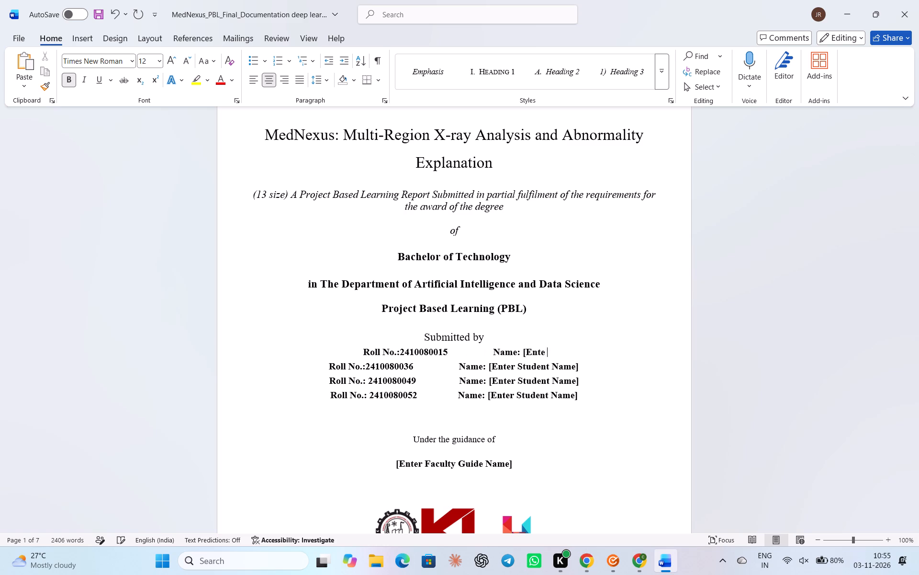
key("BackSpace")
key("BackSpace")
key("BackSpace")
key("BackSpace")
key("BackSpace")
key("BackSpace")
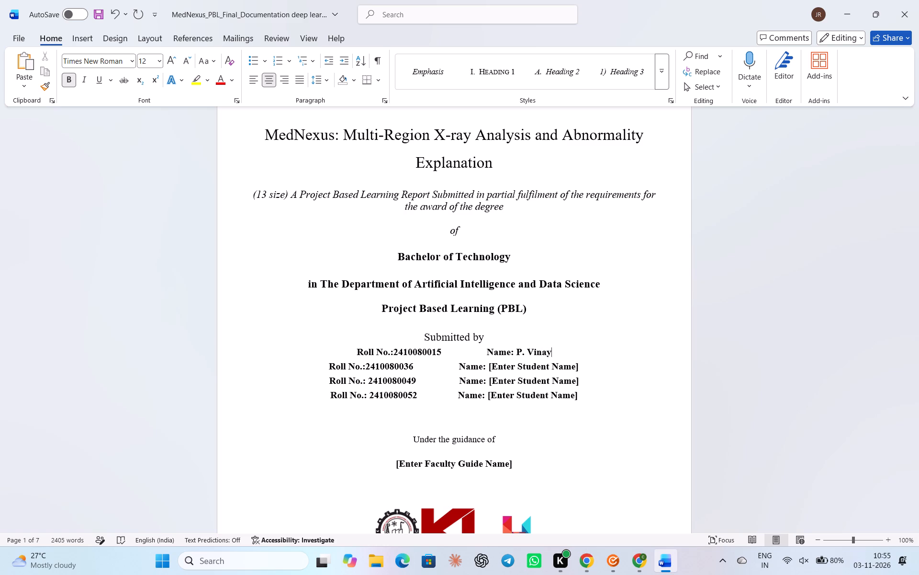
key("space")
key("BackSpace")
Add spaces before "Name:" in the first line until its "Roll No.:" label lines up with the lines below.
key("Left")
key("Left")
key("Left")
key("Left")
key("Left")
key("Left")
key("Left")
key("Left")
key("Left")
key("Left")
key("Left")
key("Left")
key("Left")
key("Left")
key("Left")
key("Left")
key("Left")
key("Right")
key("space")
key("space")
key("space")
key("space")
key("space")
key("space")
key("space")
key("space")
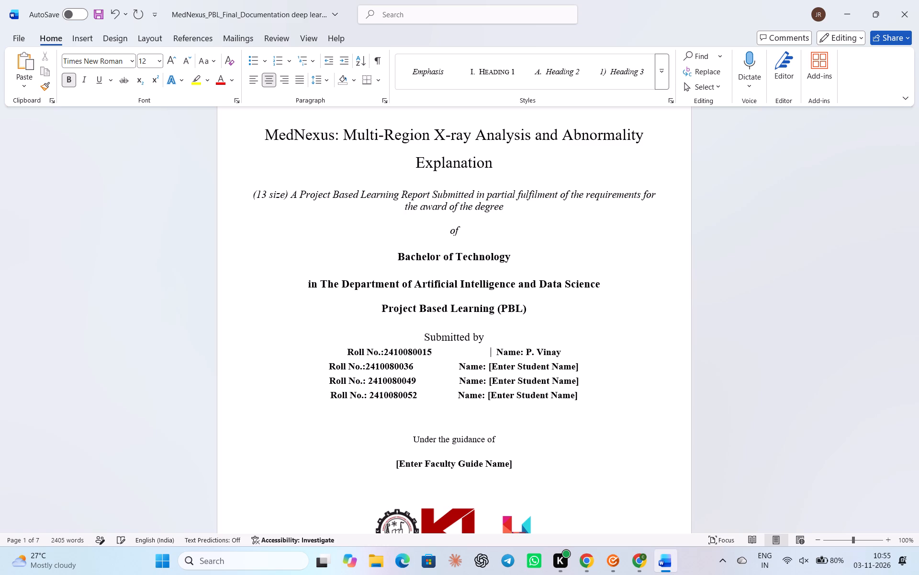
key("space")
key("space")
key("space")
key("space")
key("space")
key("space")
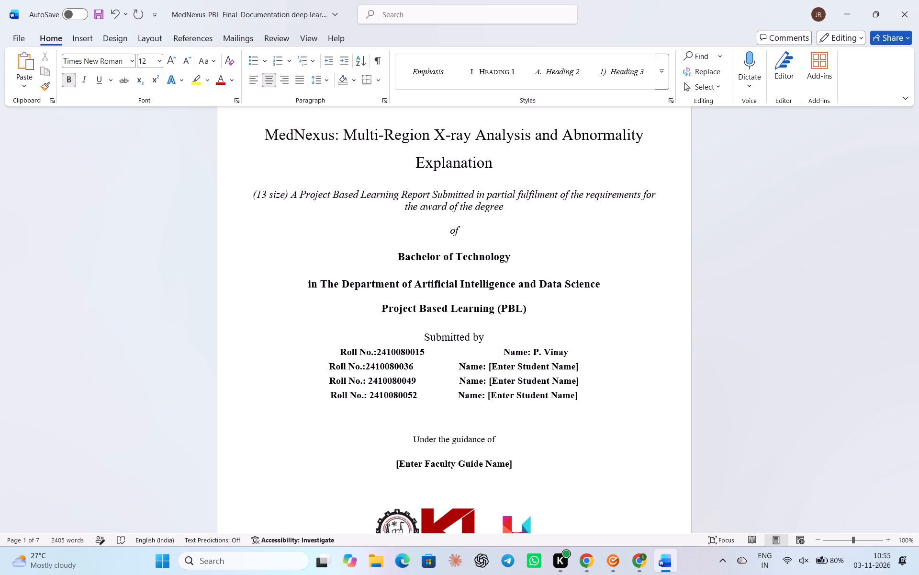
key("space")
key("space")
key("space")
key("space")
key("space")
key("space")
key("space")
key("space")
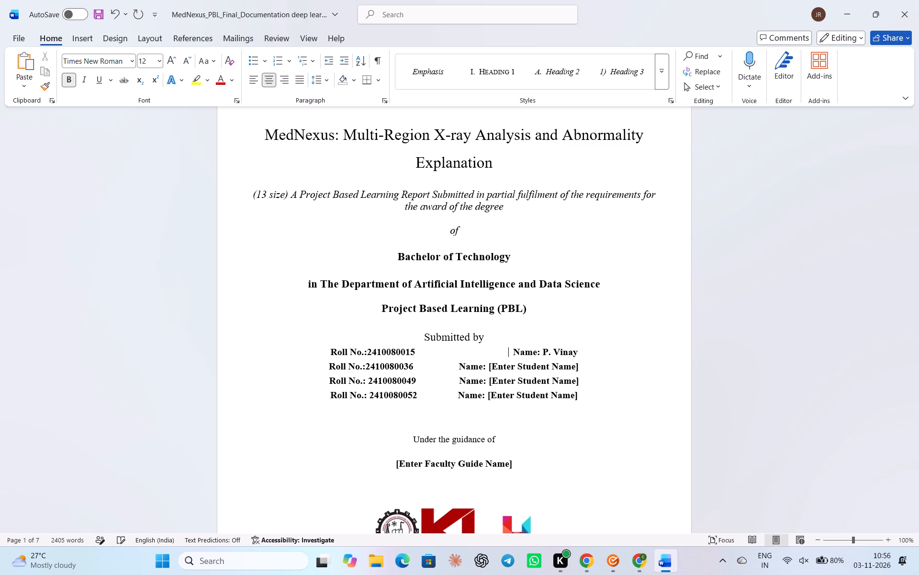
Clear the gap before "Name:" in the first line and re-space it so "Roll No.:" lines up with the lines below.
left_click(514, 350)
key("BackSpace")
key("BackSpace")
key("BackSpace")
key("BackSpace")
key("BackSpace")
key("BackSpace")
key("BackSpace")
key("BackSpace")
key("BackSpace")
key("BackSpace")
key("BackSpace")
key("BackSpace")
key("BackSpace")
key("BackSpace")
key("BackSpace")
key("BackSpace")
key("BackSpace")
key("BackSpace")
key("BackSpace")
key("BackSpace")
key("BackSpace")
key("BackSpace")
key("BackSpace")
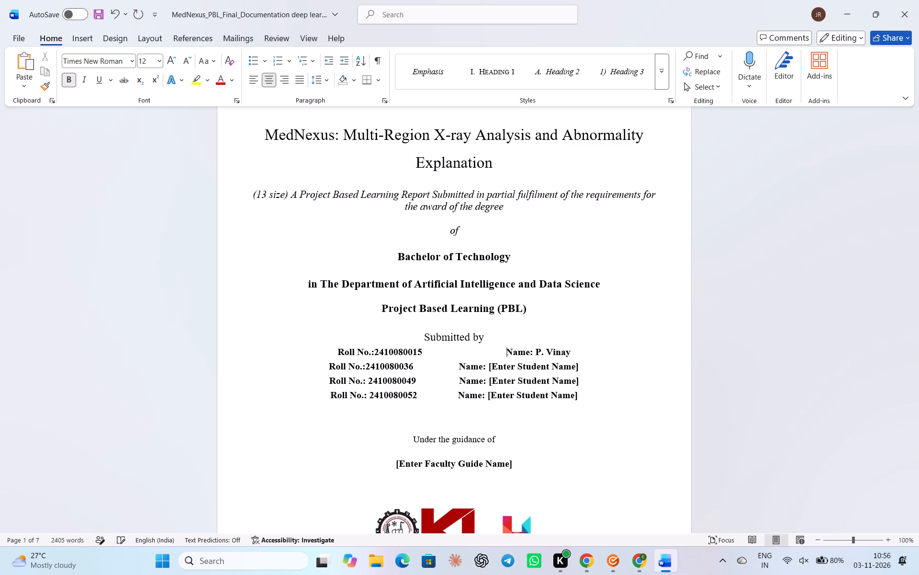
key("BackSpace")
key("BackSpace")
key("BackSpace")
key("BackSpace")
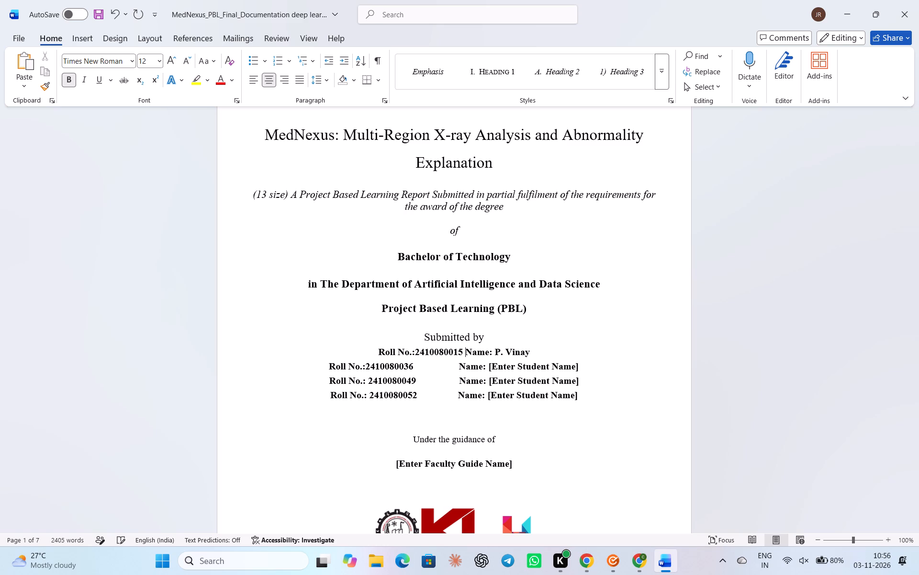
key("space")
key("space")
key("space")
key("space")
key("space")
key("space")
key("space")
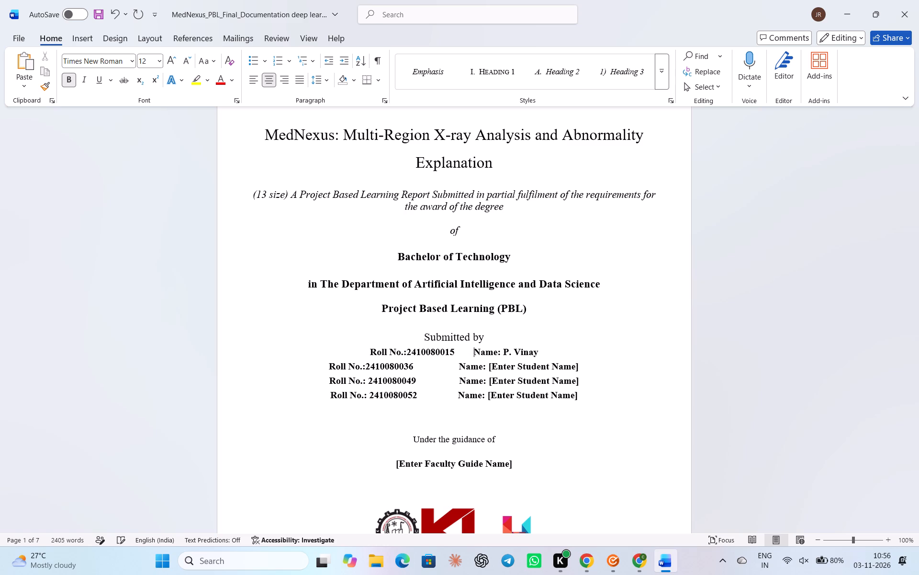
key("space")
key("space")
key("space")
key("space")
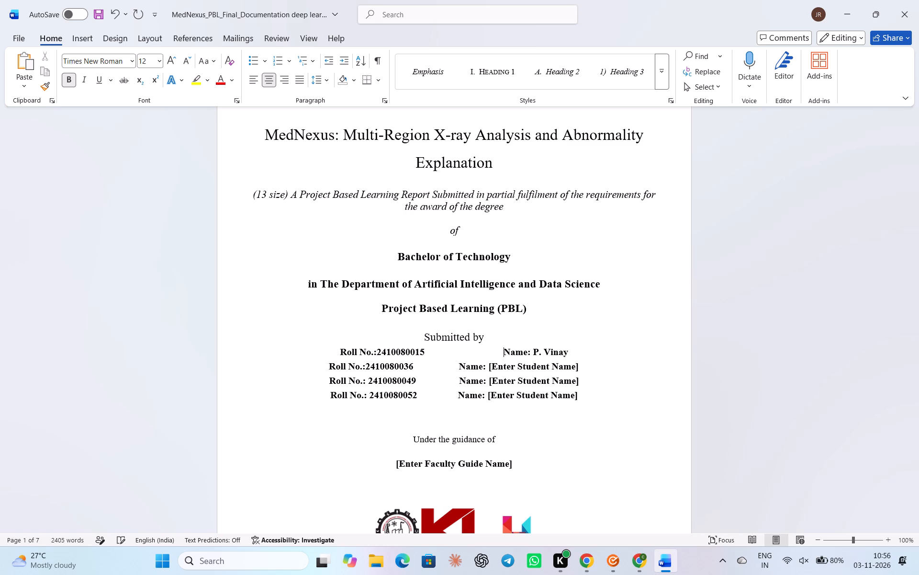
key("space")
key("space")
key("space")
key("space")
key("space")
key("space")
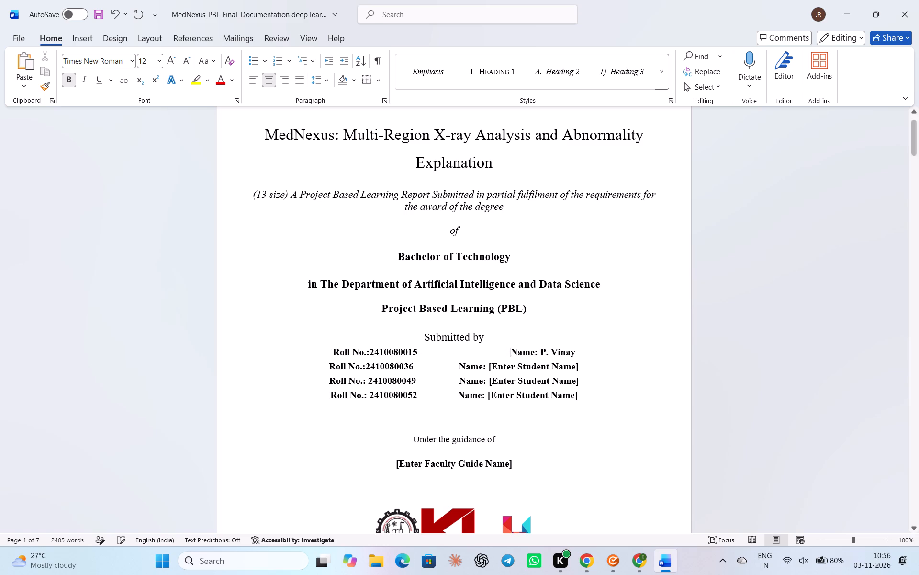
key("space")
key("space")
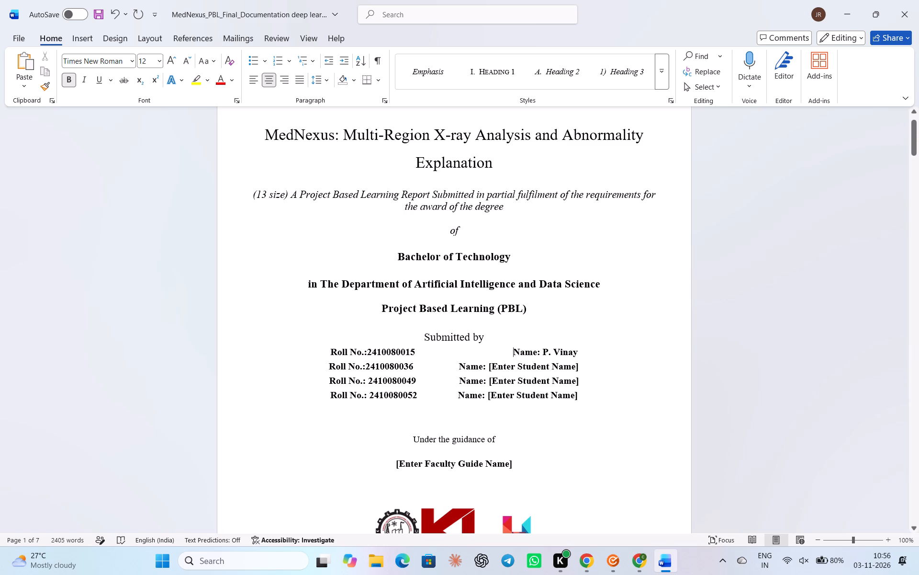
Adjust the spaces before "Name:" in the fourth line so both of its labels line up with the third line.
left_click(442, 400)
key("BackSpace")
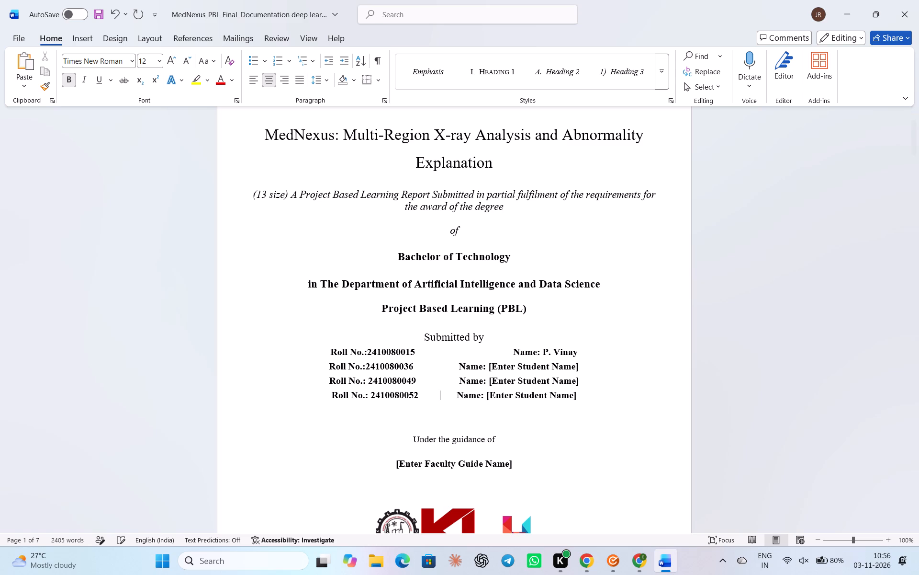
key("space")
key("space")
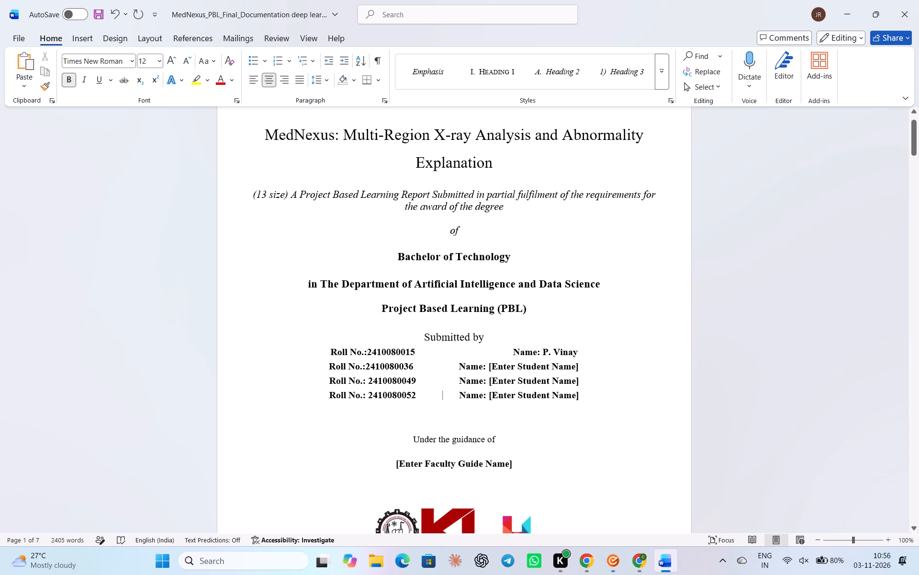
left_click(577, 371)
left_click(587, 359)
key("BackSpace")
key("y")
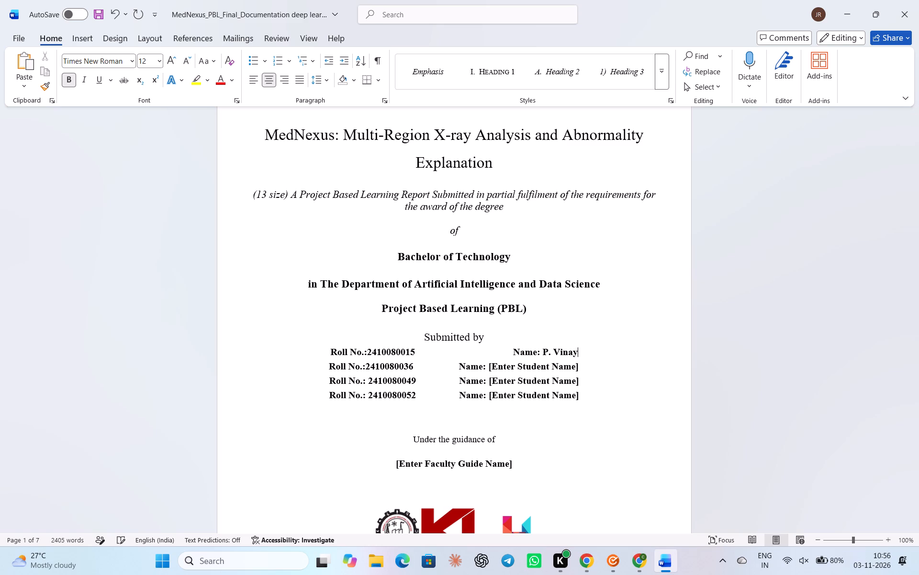
Replace the bracketed student name placeholder in the second line under "Submitted by" with the second student's name.
key("Down")
key("BackSpace")
key("BackSpace")
key("BackSpace")
key("BackSpace")
key("BackSpace")
key("BackSpace")
key("BackSpace")
key("BackSpace")
key("BackSpace")
key("BackSpace")
key("BackSpace")
key("BackSpace")
key("BackSpace")
key("BackSpace")
key("BackSpace")
key("BackSpace")
key("BackSpace")
key("BackSpace")
key("BackSpace")
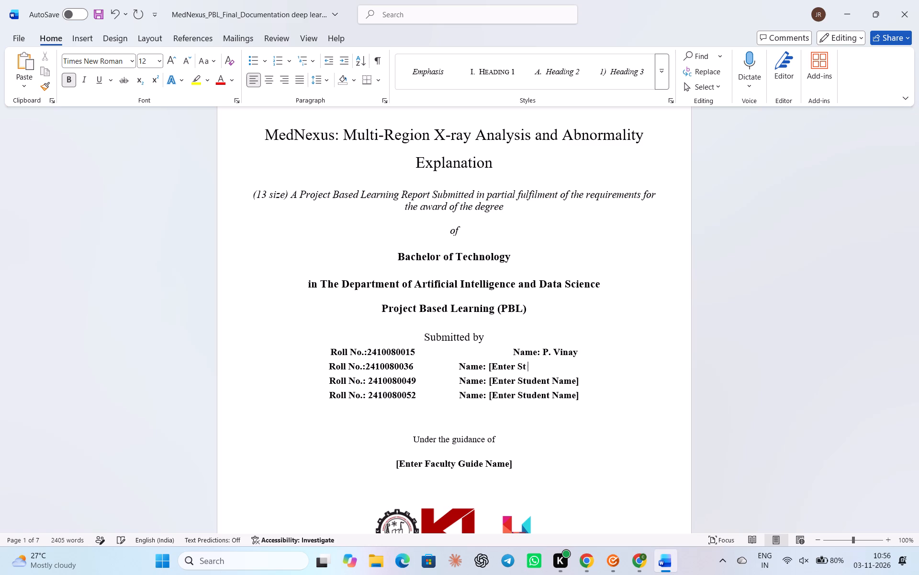
key("BackSpace")
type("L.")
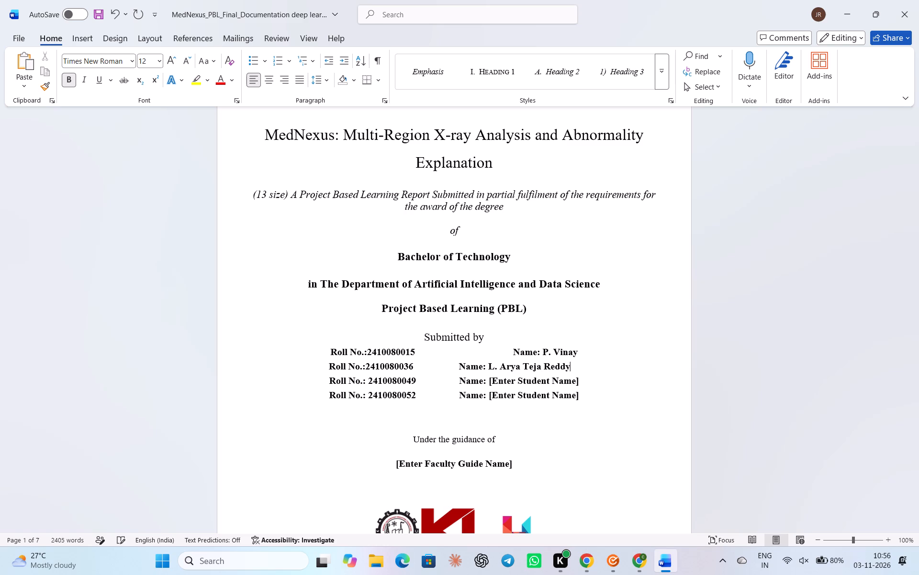
Replace the bracketed student name placeholder in the third line under "Submitted by" with the third student's name.
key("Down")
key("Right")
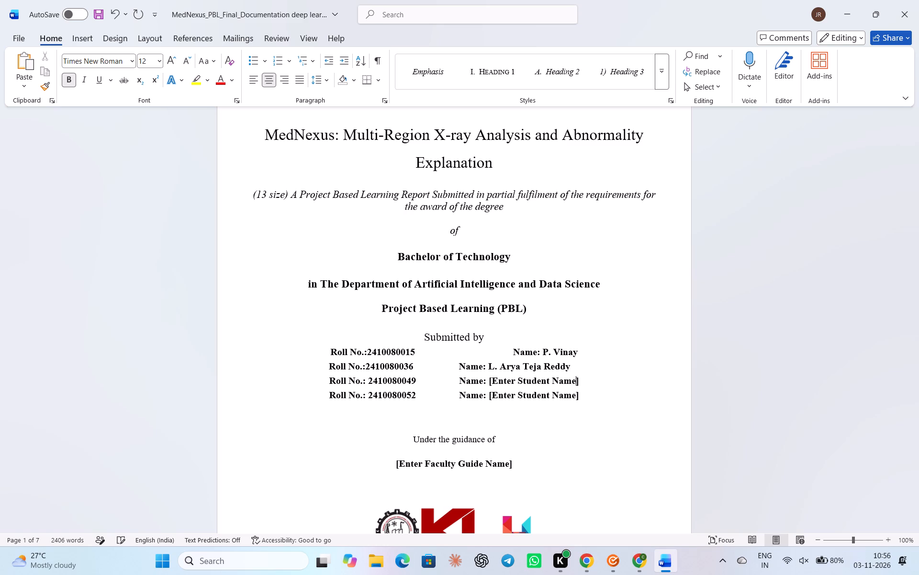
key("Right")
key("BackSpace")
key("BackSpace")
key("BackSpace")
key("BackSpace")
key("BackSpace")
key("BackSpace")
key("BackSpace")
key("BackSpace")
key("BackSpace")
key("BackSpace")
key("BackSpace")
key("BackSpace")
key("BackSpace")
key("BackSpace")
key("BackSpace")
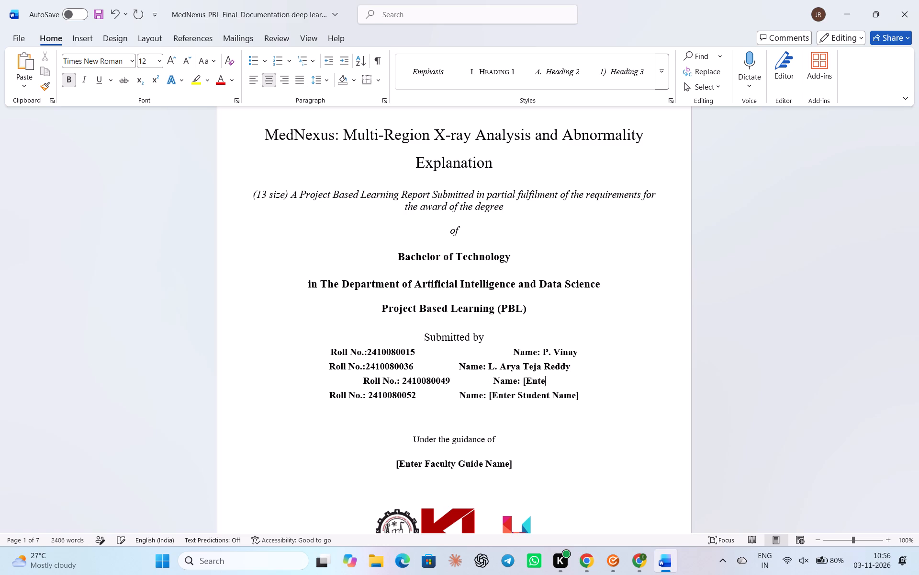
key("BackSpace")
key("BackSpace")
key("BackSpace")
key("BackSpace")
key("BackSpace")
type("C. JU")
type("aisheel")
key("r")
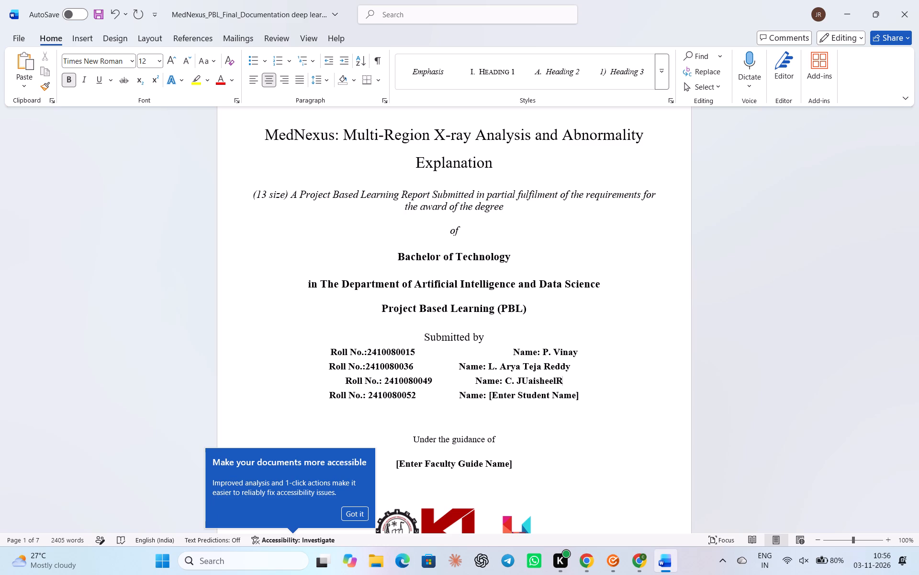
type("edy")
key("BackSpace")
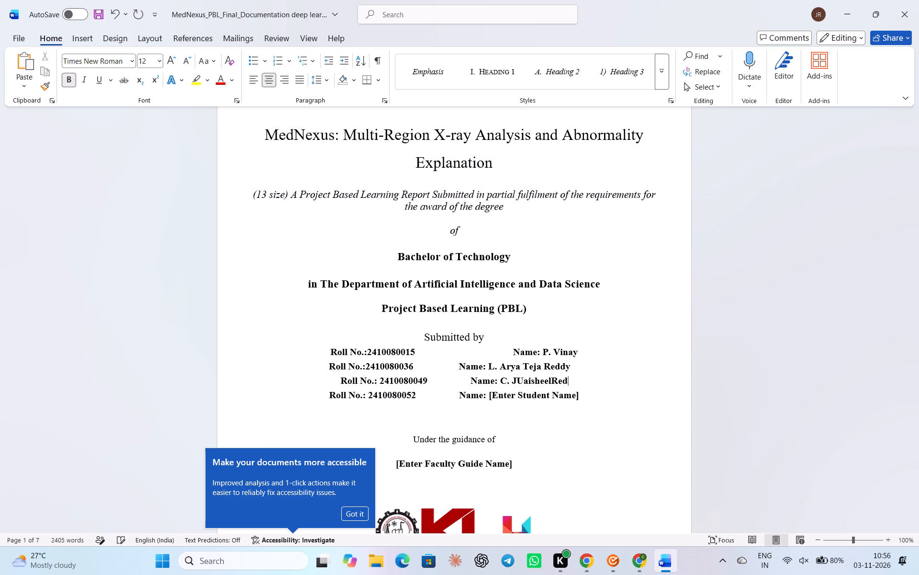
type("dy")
Correct the third student's name by adding a space before the surname and removing the stray capital "U".
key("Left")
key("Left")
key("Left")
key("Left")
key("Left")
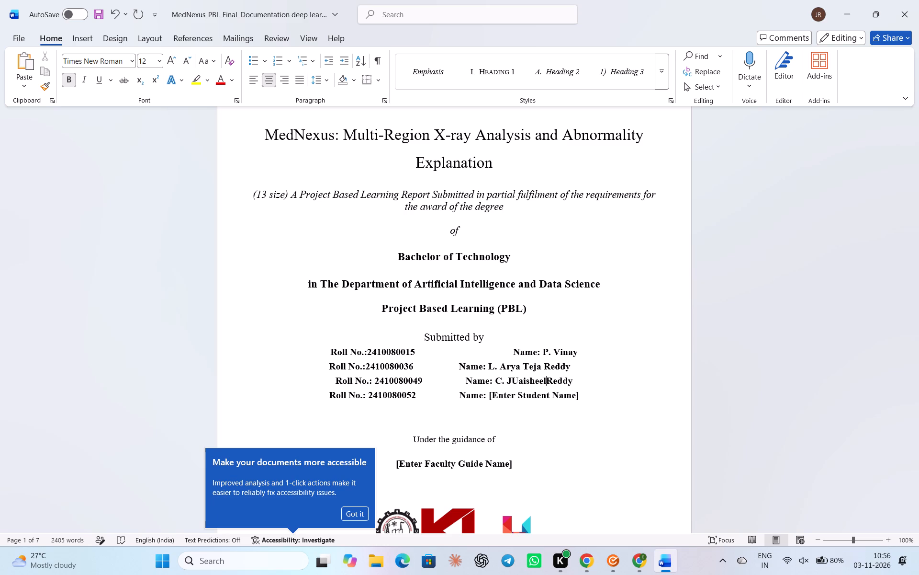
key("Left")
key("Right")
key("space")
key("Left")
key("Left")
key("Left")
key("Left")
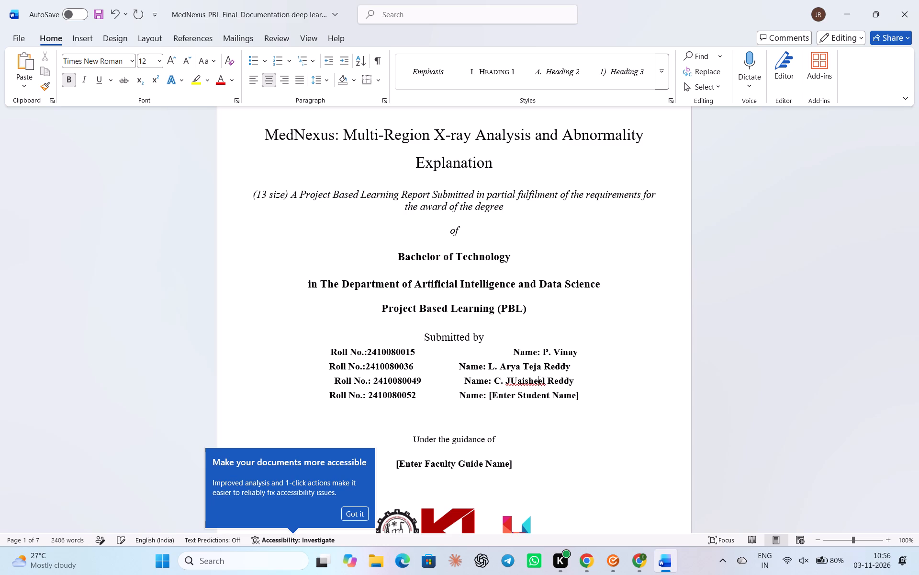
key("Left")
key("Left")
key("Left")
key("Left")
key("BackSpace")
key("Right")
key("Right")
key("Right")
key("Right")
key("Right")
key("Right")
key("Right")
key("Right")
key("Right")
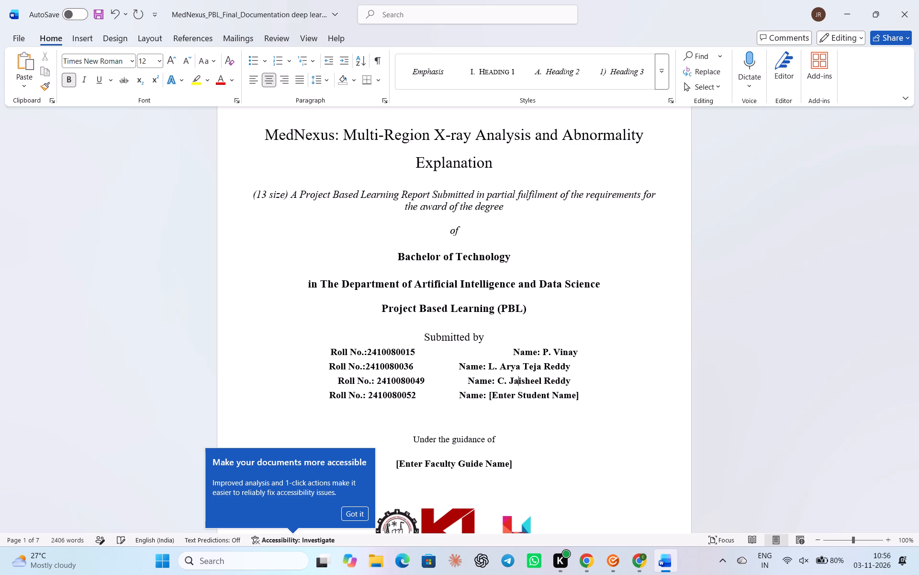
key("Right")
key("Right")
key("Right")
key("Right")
Re-space the gap before "Name:" in the third line so its "Roll No.:" label lines up with the fourth line.
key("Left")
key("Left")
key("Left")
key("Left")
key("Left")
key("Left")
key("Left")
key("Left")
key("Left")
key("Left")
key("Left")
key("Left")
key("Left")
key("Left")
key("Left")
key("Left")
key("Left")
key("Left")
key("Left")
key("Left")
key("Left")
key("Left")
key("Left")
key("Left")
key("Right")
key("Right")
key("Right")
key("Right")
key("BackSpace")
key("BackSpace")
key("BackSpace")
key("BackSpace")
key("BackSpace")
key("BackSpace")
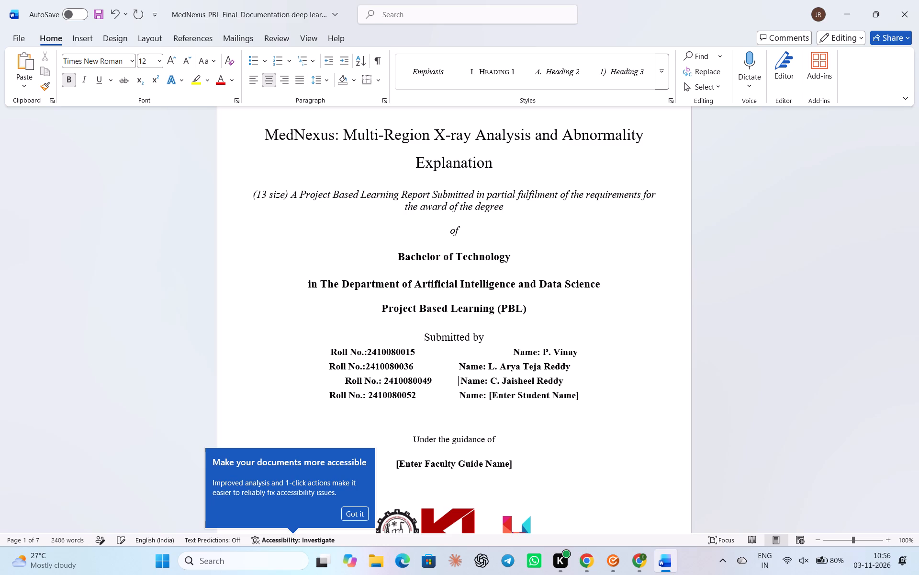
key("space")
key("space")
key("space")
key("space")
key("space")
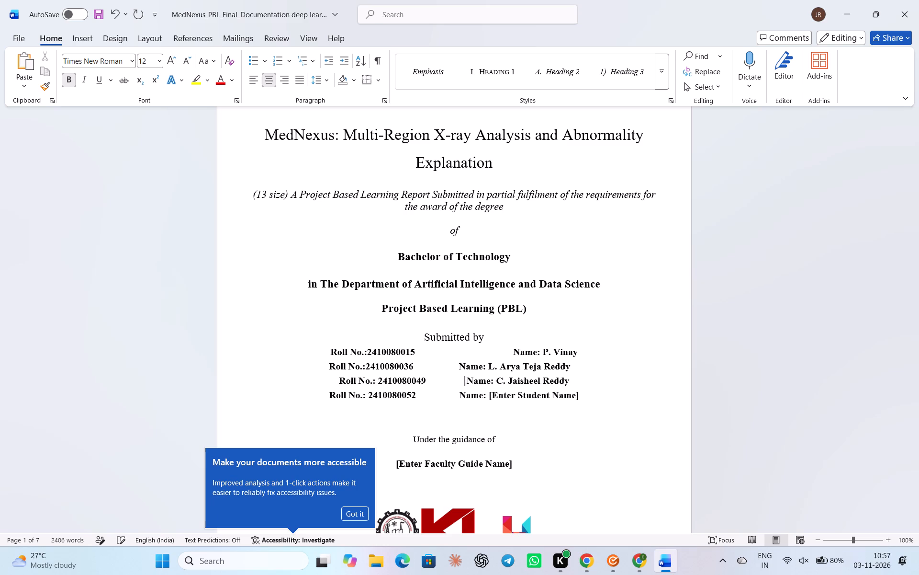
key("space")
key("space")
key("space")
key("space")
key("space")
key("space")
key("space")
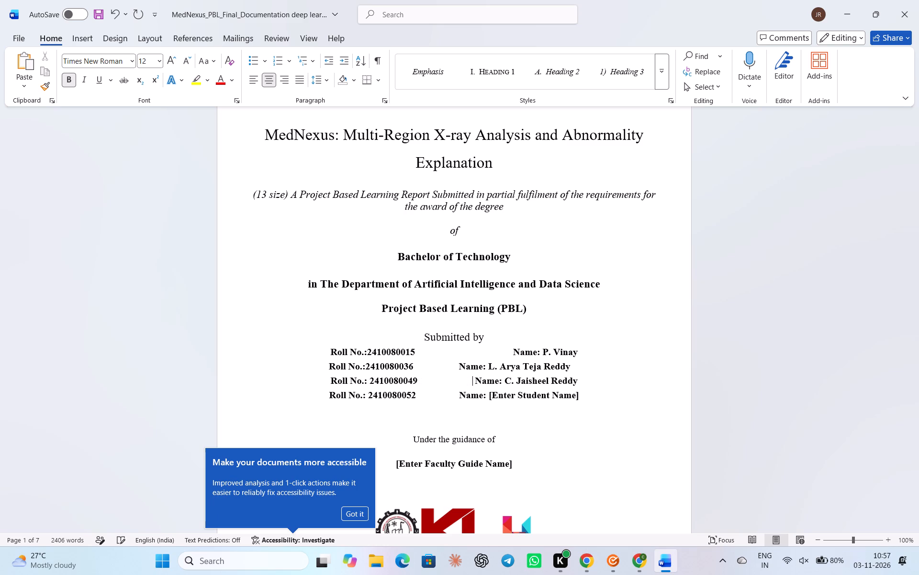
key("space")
scroll(408, 351, "left", 1)
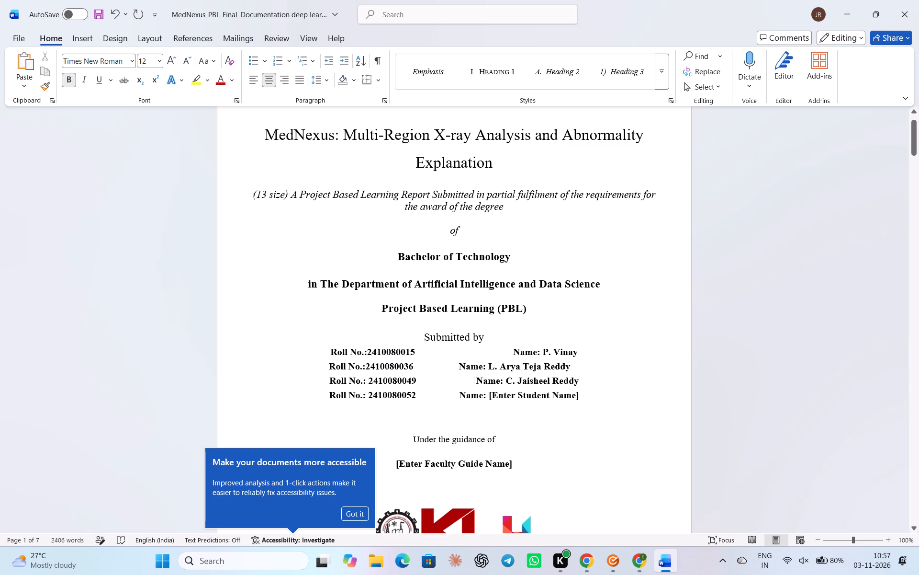
Add spaces before "Name:" in the second line to bring the label roughly above "Name:" in the third line.
left_click(451, 367)
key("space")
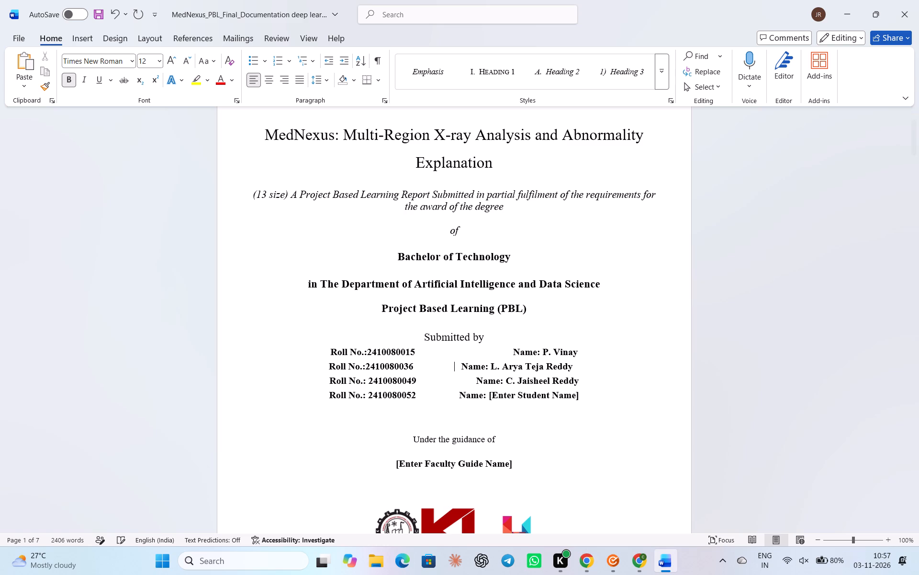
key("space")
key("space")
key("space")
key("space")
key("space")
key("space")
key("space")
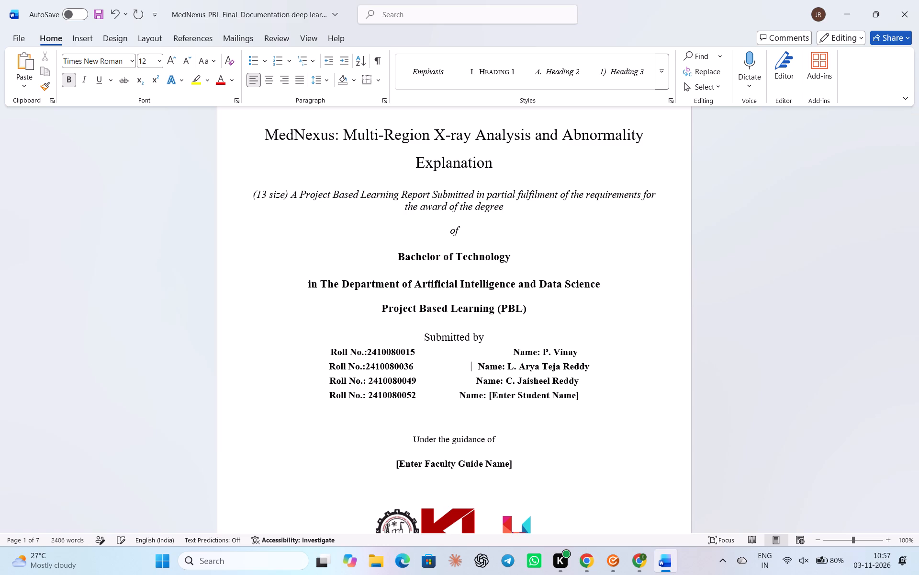
Re-space the gap before "Name:" in the first line so its "Roll No.:" label lines up with the lines below.
left_click(508, 353)
key("BackSpace")
key("BackSpace")
key("BackSpace")
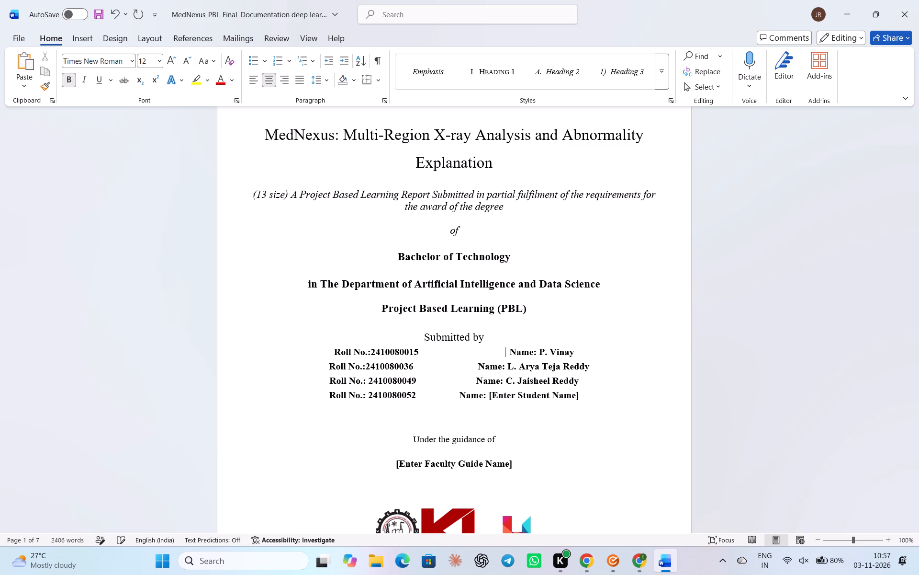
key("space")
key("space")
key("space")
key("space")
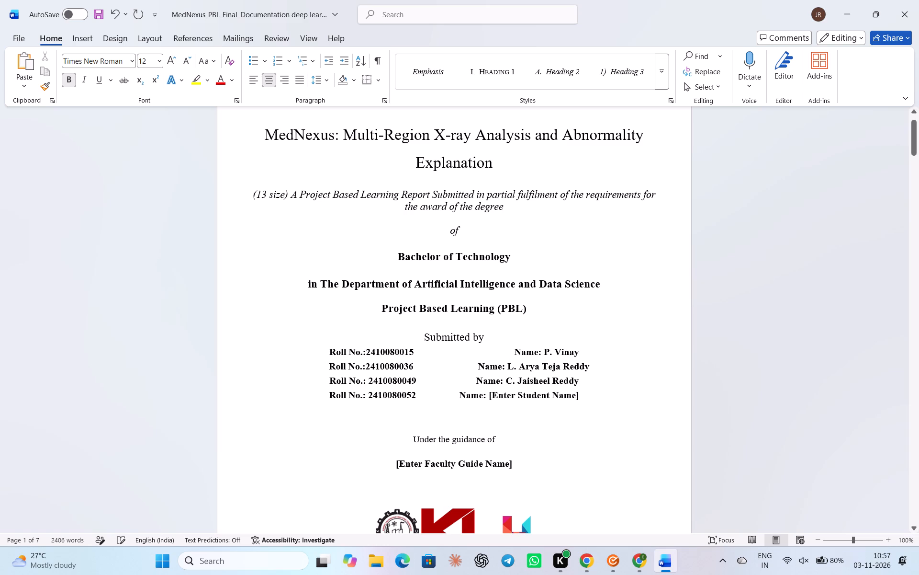
Replace the "[Enter Student Name]" placeholder in the fourth roll-number line with the fourth student's name.
left_click(591, 400)
key("BackSpace")
key("BackSpace")
key("BackSpace")
key("BackSpace")
key("BackSpace")
key("BackSpace")
key("BackSpace")
key("BackSpace")
key("BackSpace")
key("BackSpace")
key("BackSpace")
key("BackSpace")
key("BackSpace")
key("BackSpace")
key("BackSpace")
key("BackSpace")
key("BackSpace")
key("BackSpace")
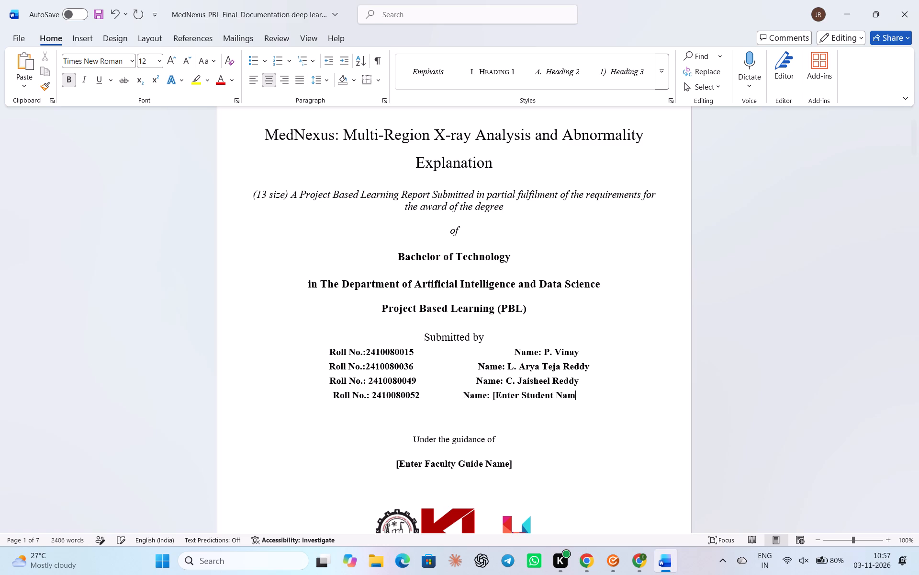
key("BackSpace")
key("BackSpace")
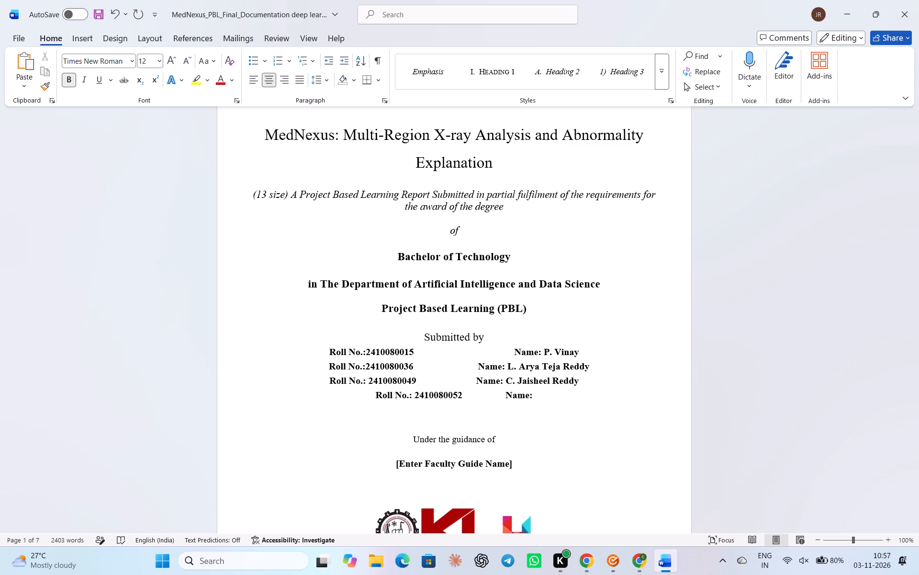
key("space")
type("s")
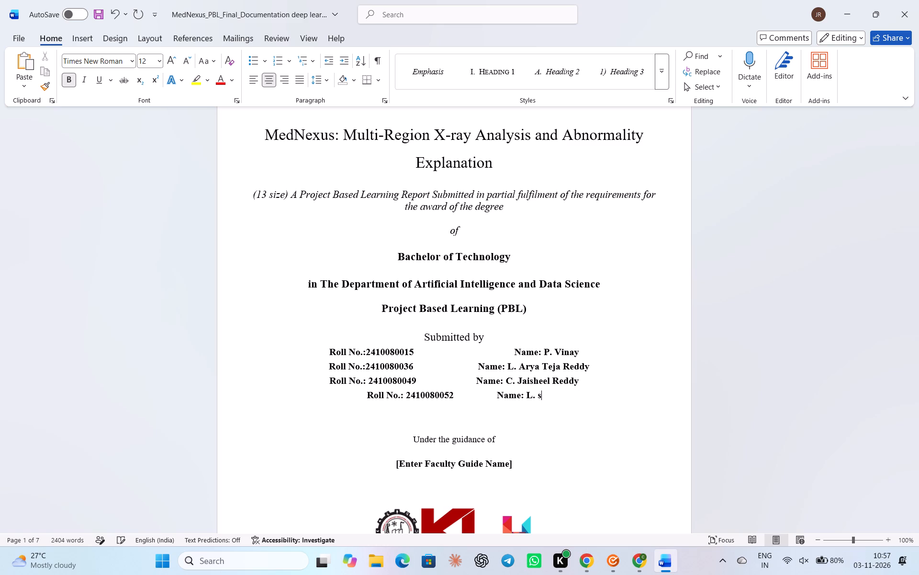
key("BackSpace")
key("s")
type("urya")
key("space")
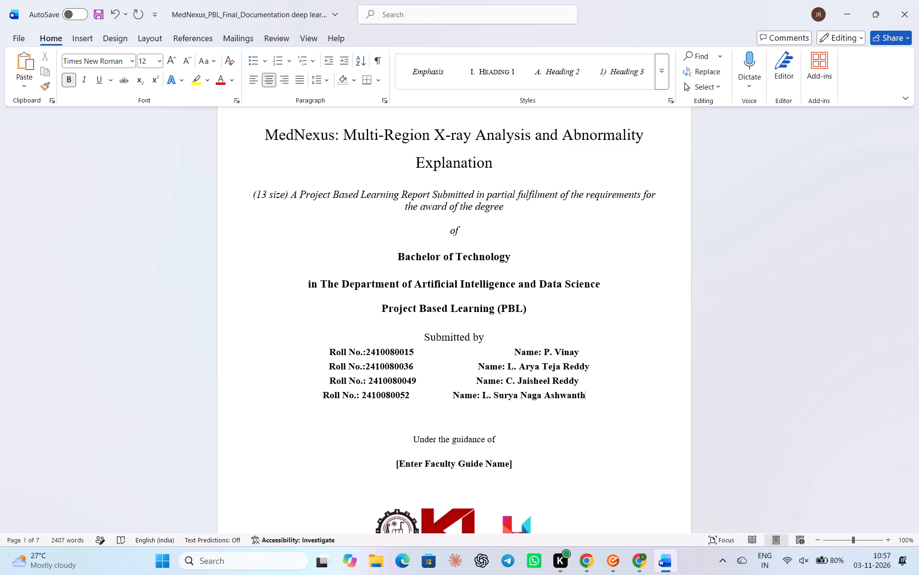
Re-space the gap before "Name:" in the fourth line so its "Roll No.:" label lines up with the lines above.
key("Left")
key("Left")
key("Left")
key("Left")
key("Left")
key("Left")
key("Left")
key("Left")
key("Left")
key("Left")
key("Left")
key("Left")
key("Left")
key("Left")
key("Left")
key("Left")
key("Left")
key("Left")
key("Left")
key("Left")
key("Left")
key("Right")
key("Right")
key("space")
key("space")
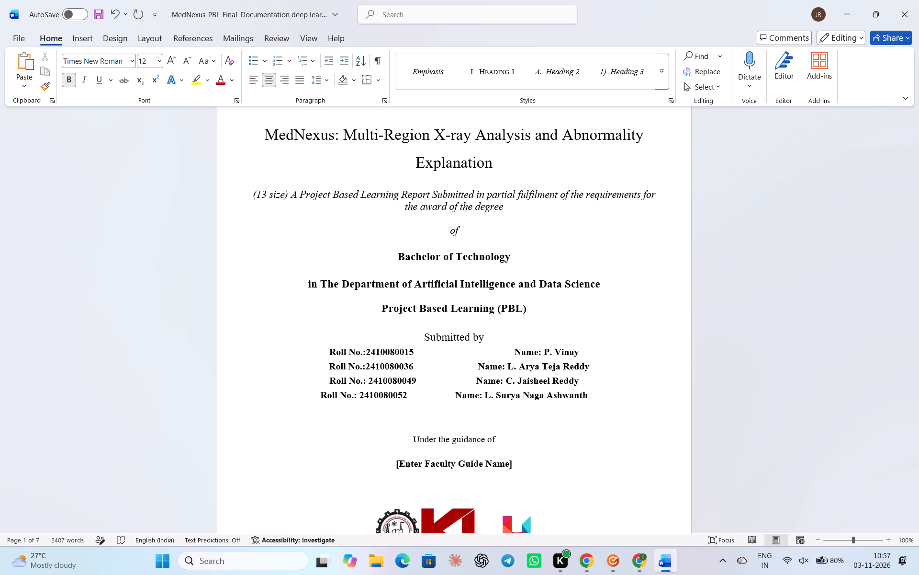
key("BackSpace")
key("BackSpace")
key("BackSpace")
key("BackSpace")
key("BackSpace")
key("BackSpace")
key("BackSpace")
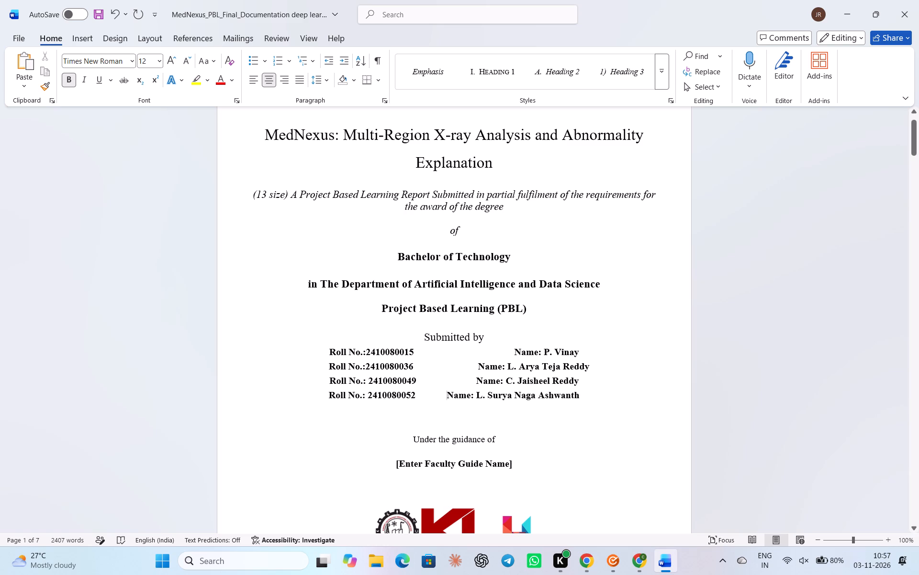
Add four trailing spaces after the fourth student's name to fine-tune the line's position.
left_click(580, 395)
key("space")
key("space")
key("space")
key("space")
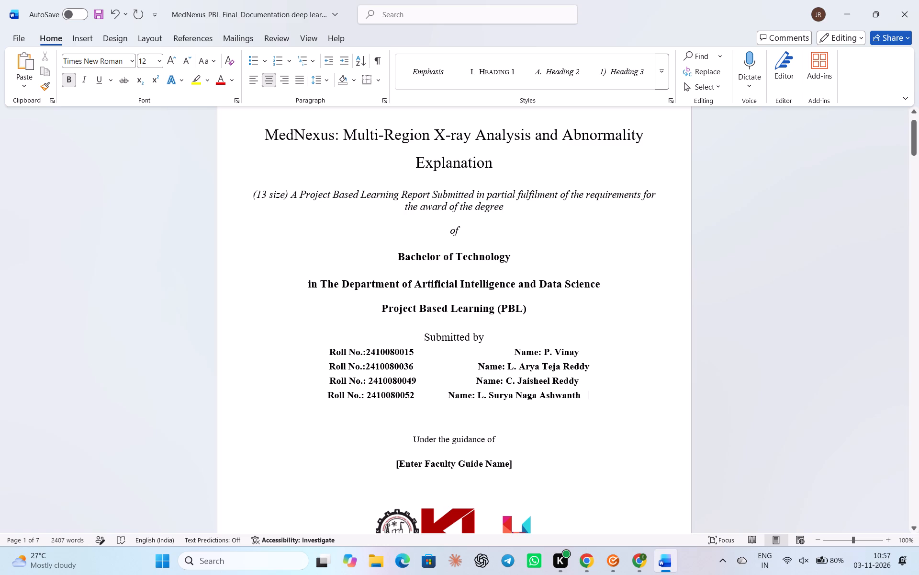
Replace the "[Enter Faculty Guide Name]" placeholder under "Under the guidance of" with the faculty guide's name.
left_click(516, 459)
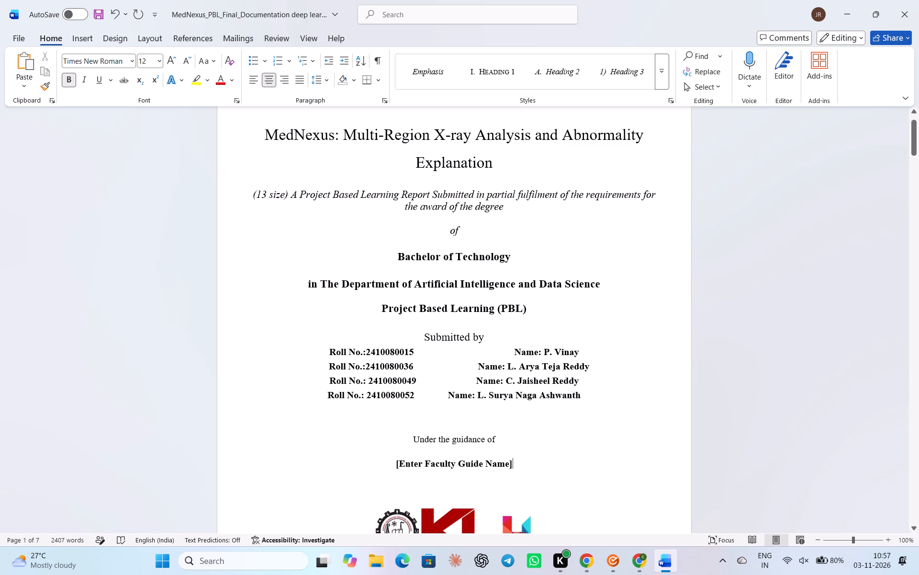
left_click(514, 467)
key("BackSpace")
key("BackSpace")
key("BackSpace")
key("BackSpace")
key("BackSpace")
key("BackSpace")
key("BackSpace")
key("BackSpace")
key("BackSpace")
key("BackSpace")
key("BackSpace")
key("BackSpace")
key("BackSpace")
key("BackSpace")
key("BackSpace")
key("BackSpace")
key("BackSpace")
key("BackSpace")
key("BackSpace")
key("BackSpace")
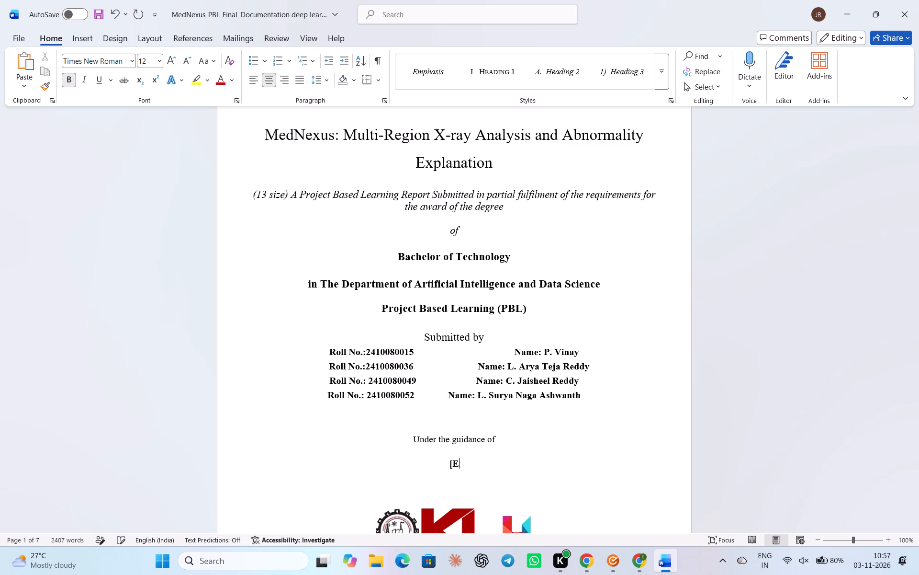
key("BackSpace")
key("BackSpace")
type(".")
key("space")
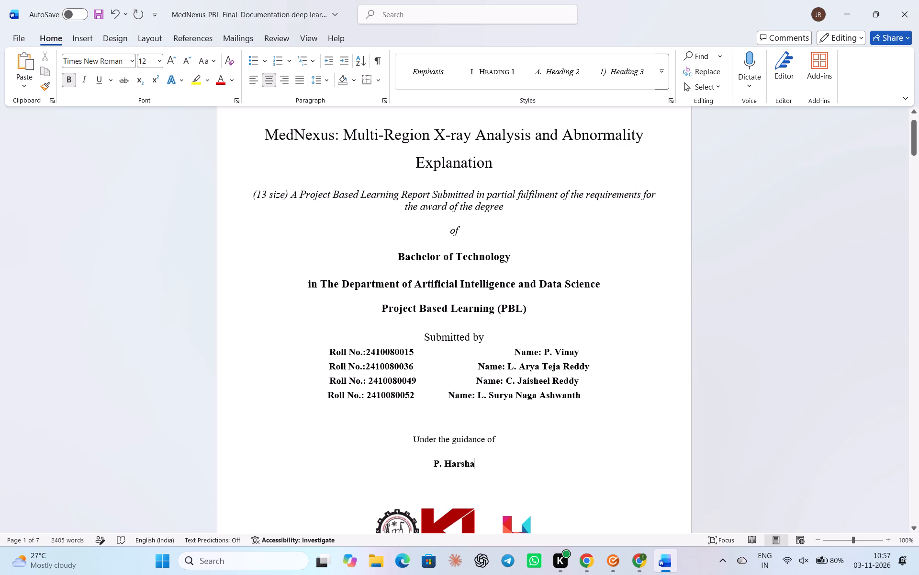
Delete the "(13 size)" note at the start of the italic report description under the title.
left_click(288, 208)
key("BackSpace")
key("BackSpace")
key("BackSpace")
key("BackSpace")
key("BackSpace")
key("BackSpace")
key("BackSpace")
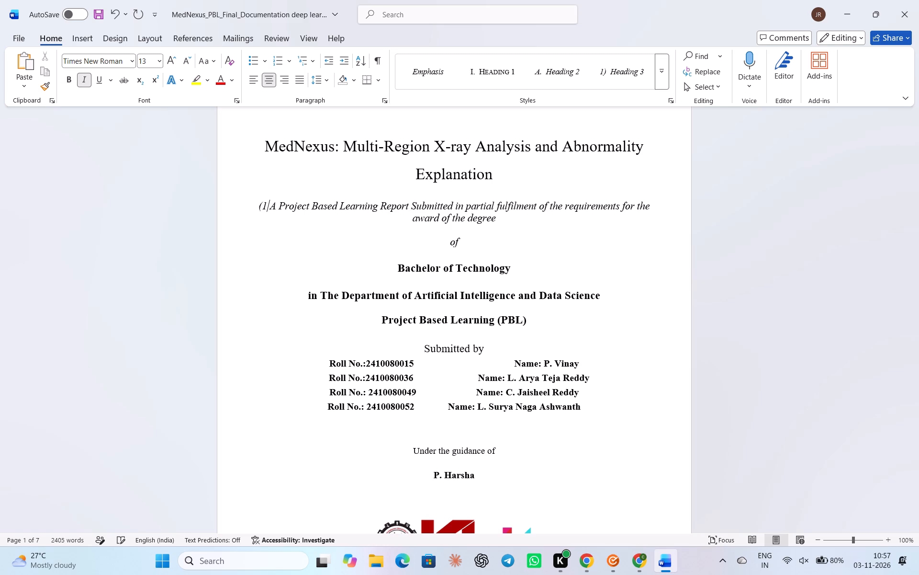
key("BackSpace")
key("BackSpace")
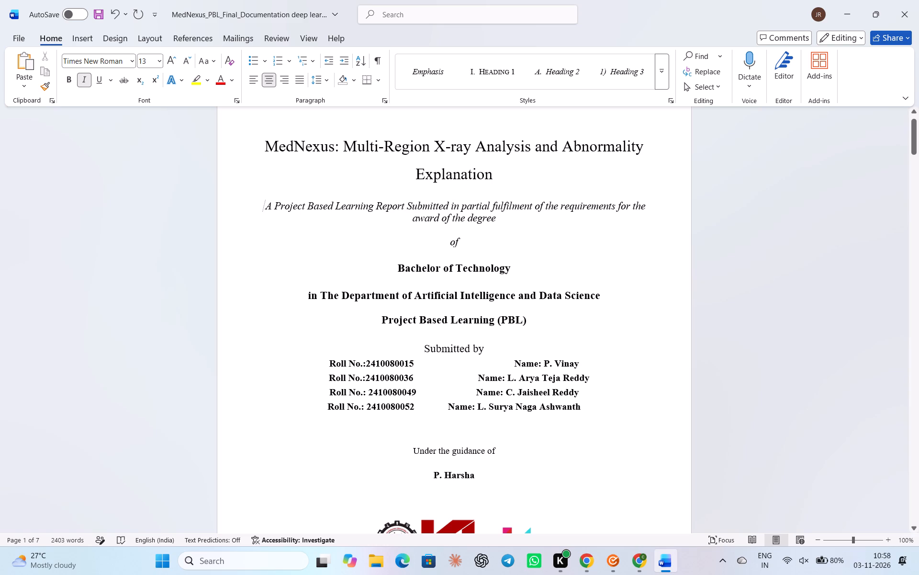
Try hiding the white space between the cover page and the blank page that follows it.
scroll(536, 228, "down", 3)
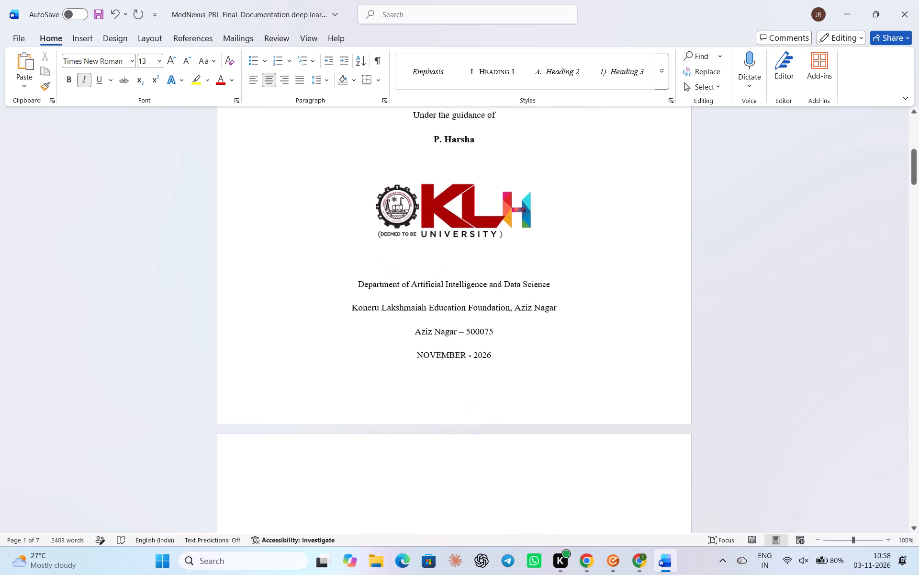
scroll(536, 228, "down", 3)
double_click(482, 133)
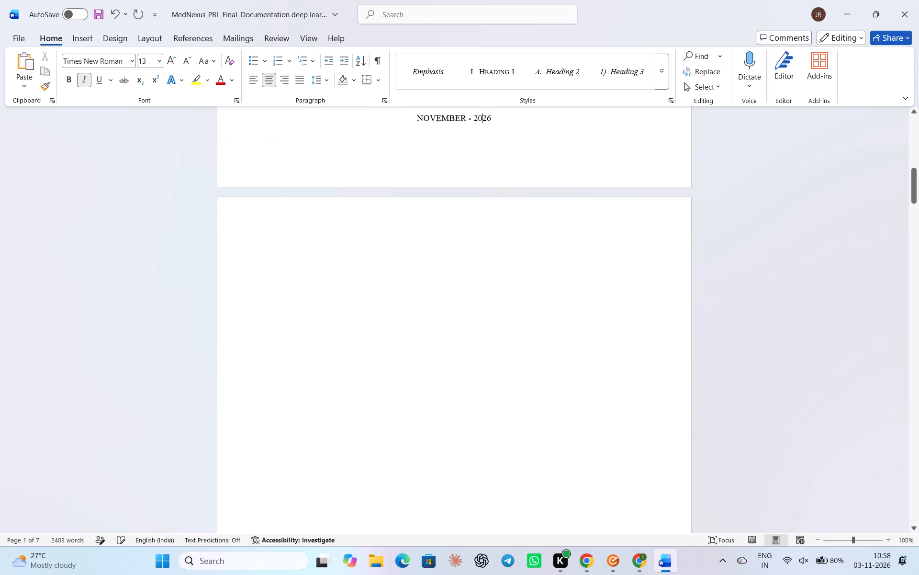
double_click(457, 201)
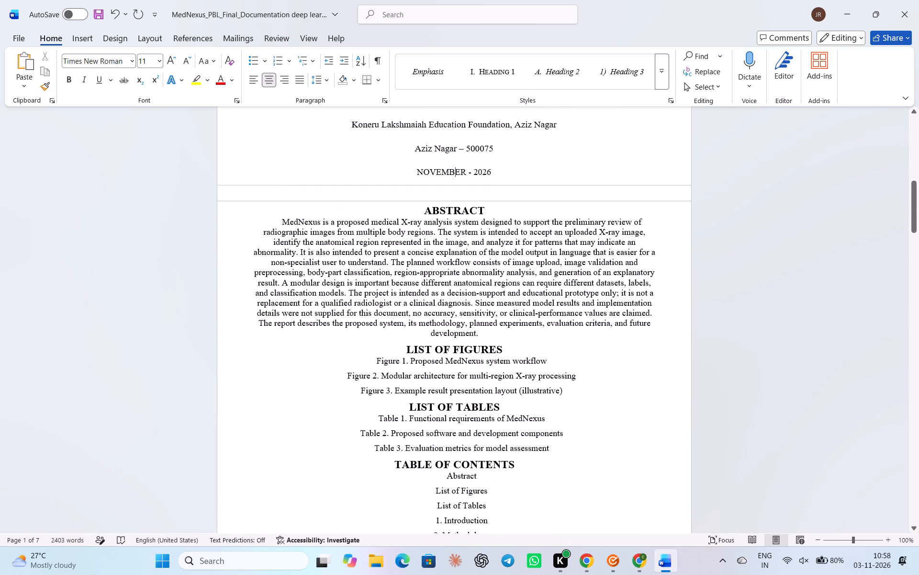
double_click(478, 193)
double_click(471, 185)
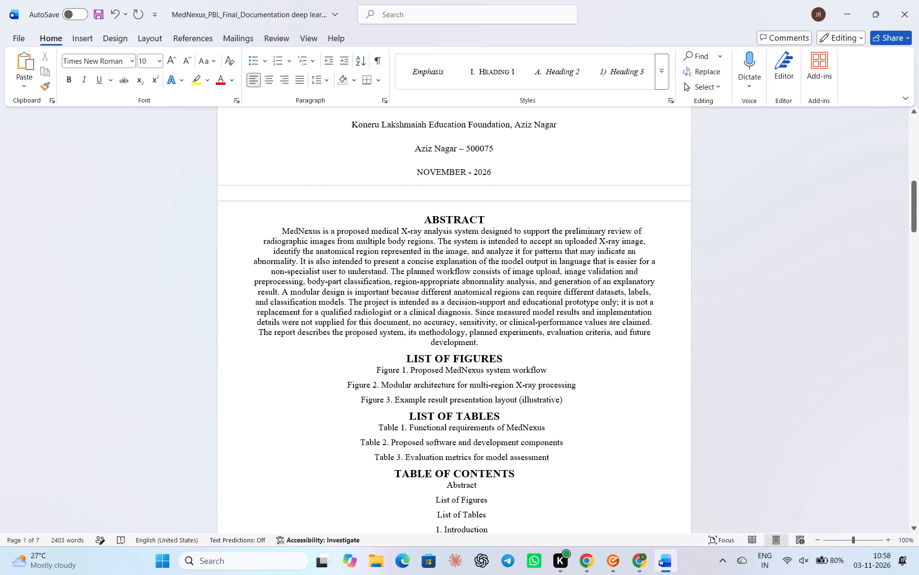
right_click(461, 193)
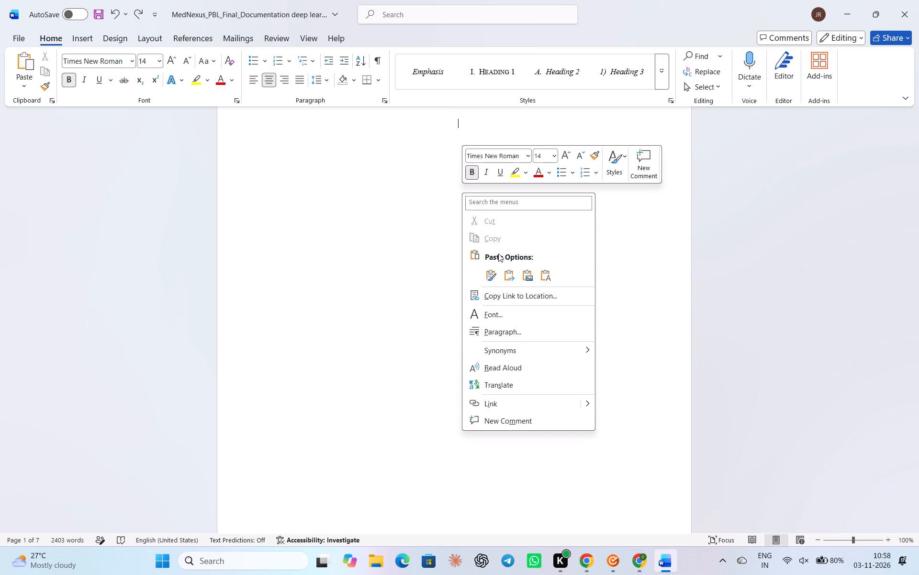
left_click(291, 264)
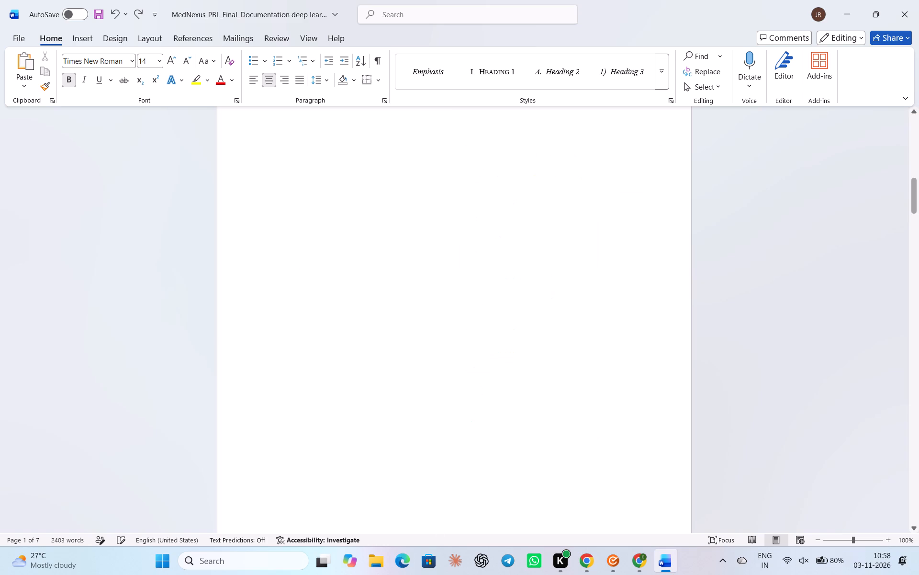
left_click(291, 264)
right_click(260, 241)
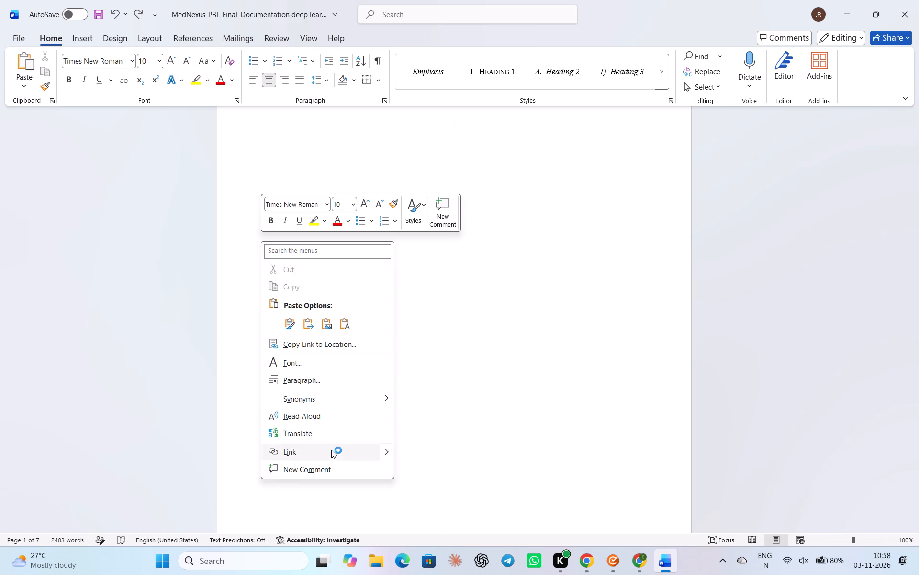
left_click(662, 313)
Hide the white space between pages and look over the layout from the cover page to the report's closing sections.
scroll(662, 313, "down", 5)
scroll(662, 313, "up", 1)
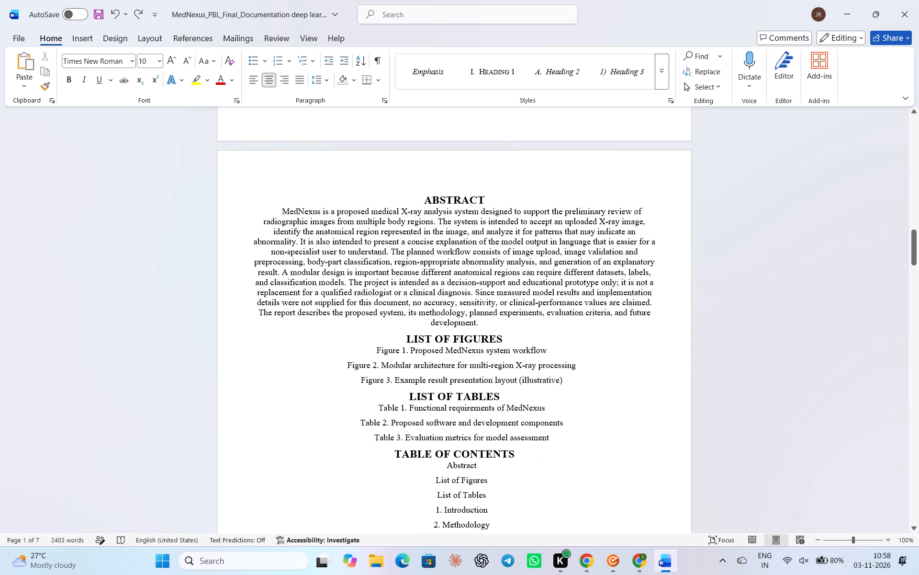
double_click(425, 146)
scroll(428, 177, "up", 1)
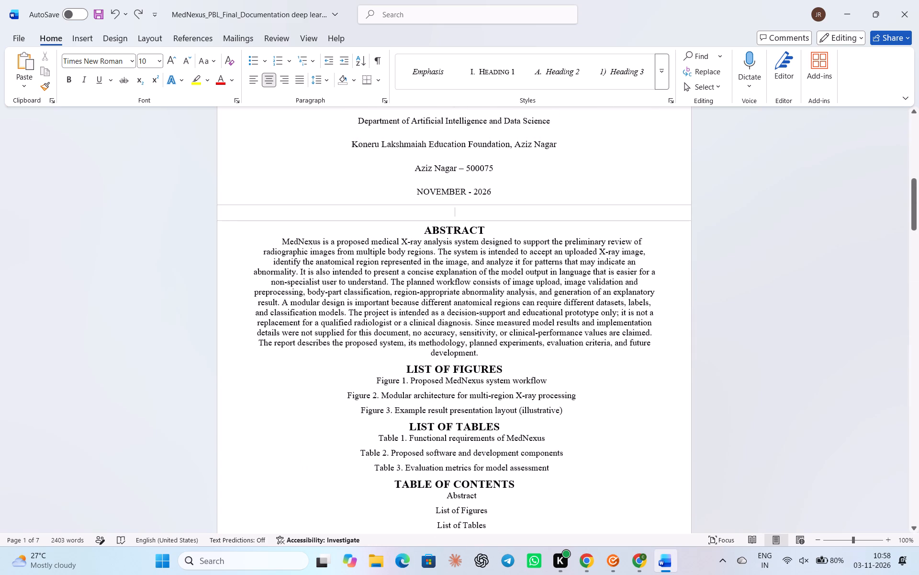
scroll(443, 321, "down", 13)
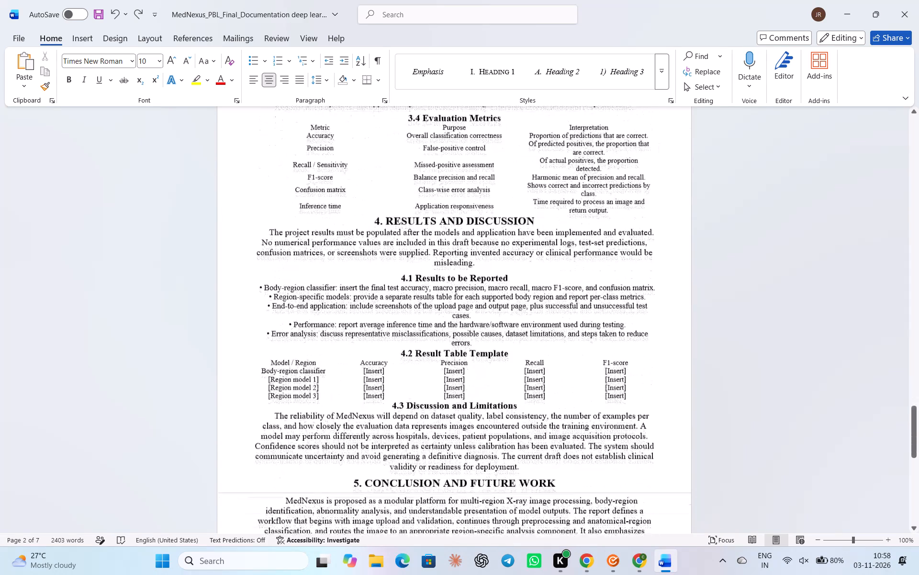
scroll(443, 321, "down", 10)
scroll(443, 321, "up", 14)
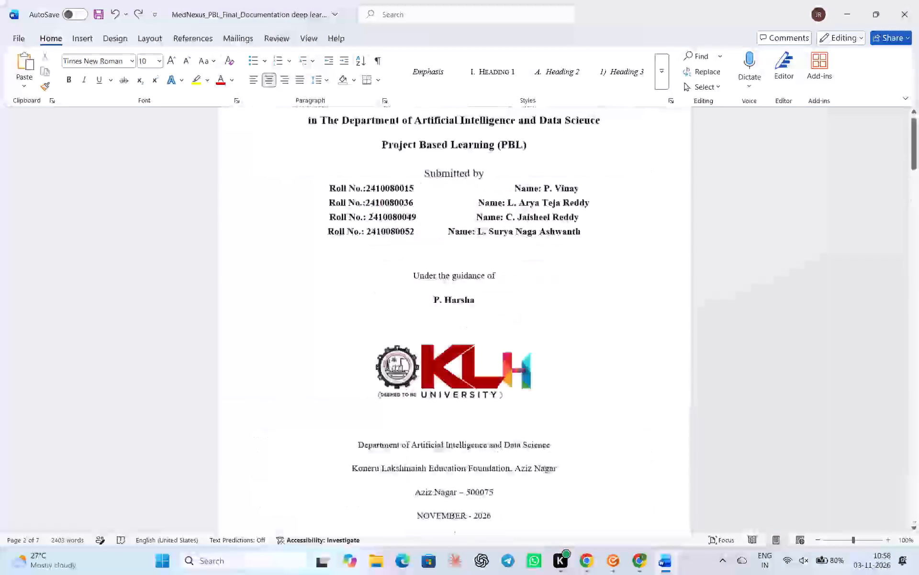
scroll(443, 321, "up", 8)
scroll(437, 239, "down", 3)
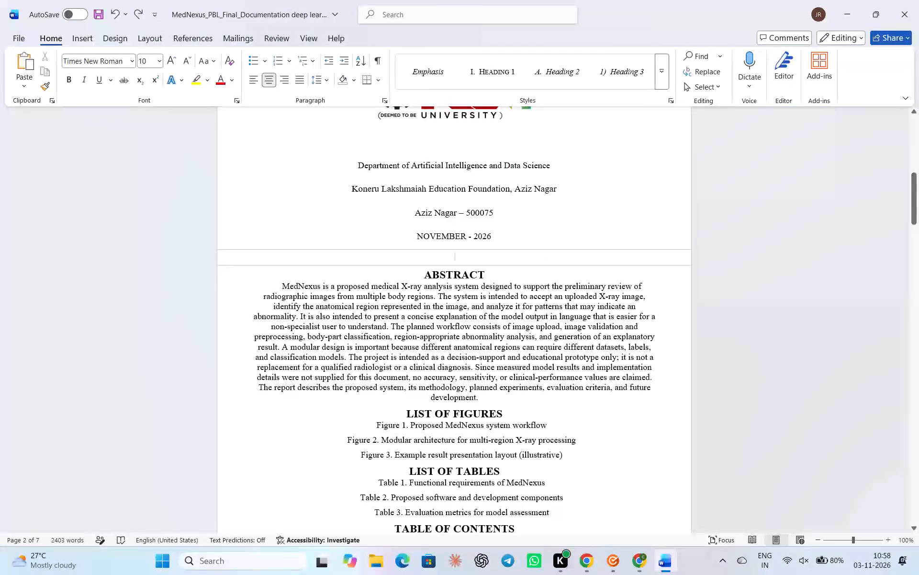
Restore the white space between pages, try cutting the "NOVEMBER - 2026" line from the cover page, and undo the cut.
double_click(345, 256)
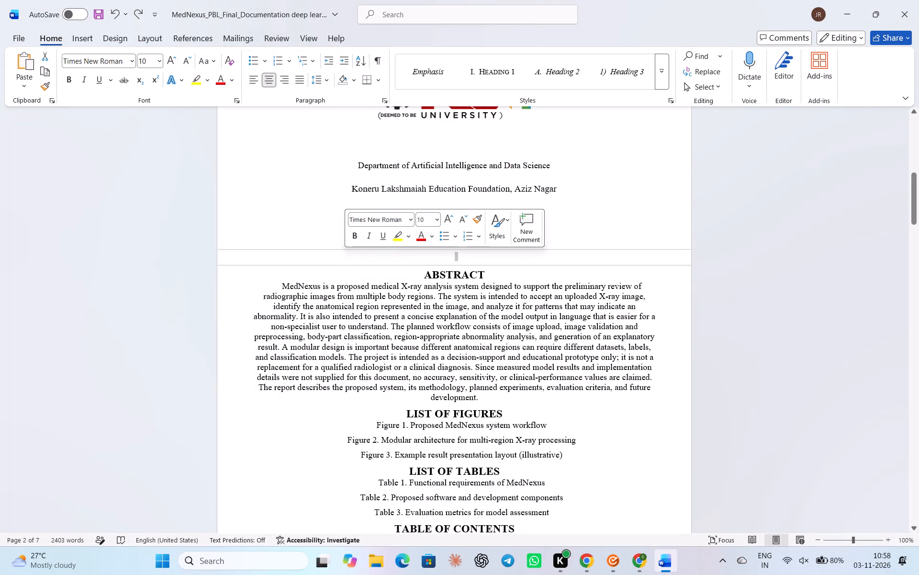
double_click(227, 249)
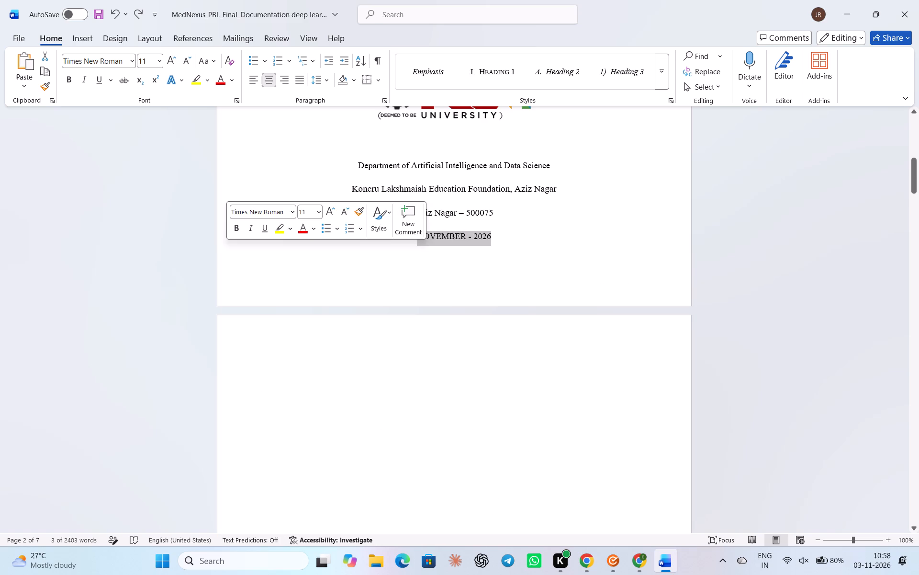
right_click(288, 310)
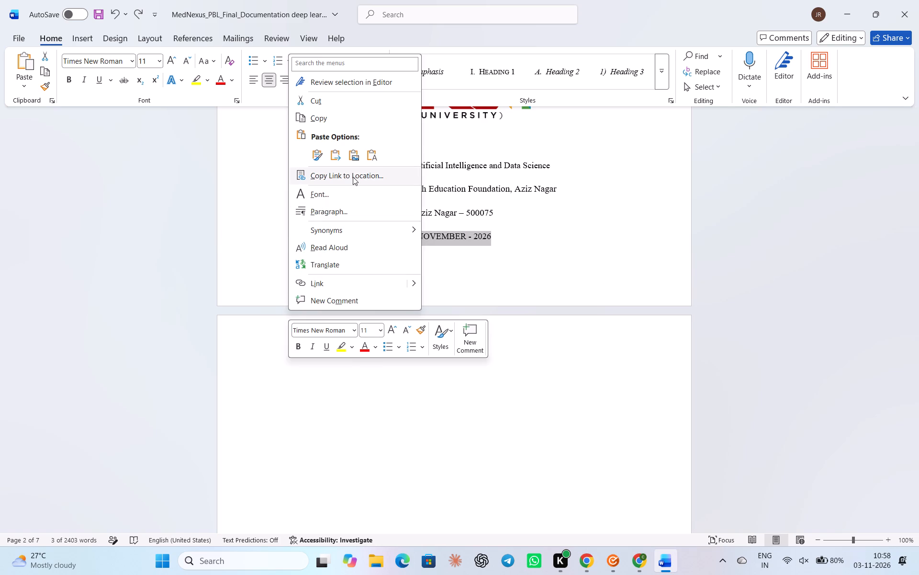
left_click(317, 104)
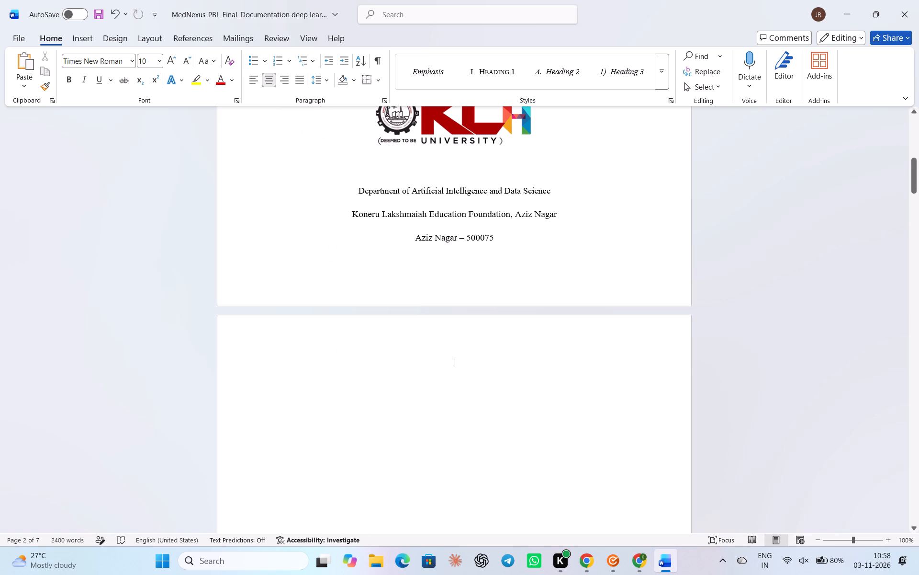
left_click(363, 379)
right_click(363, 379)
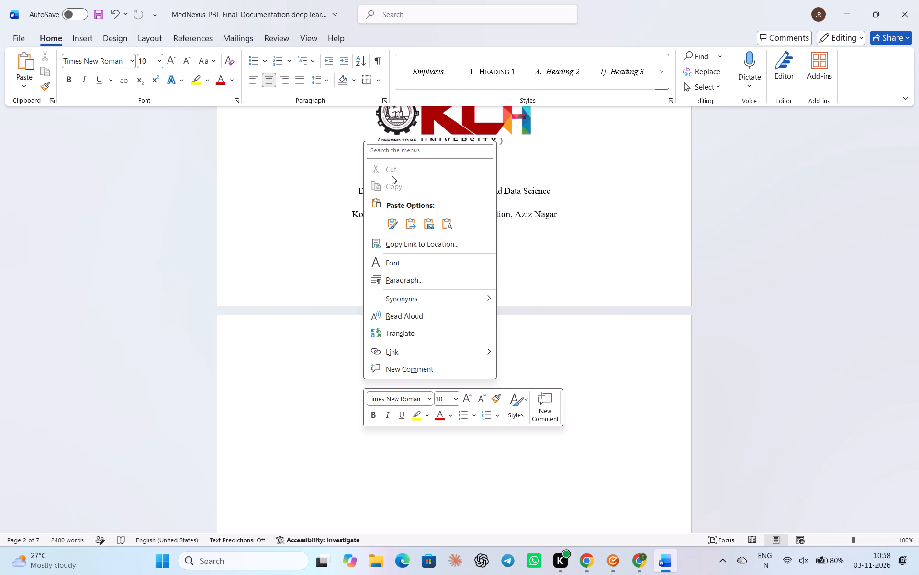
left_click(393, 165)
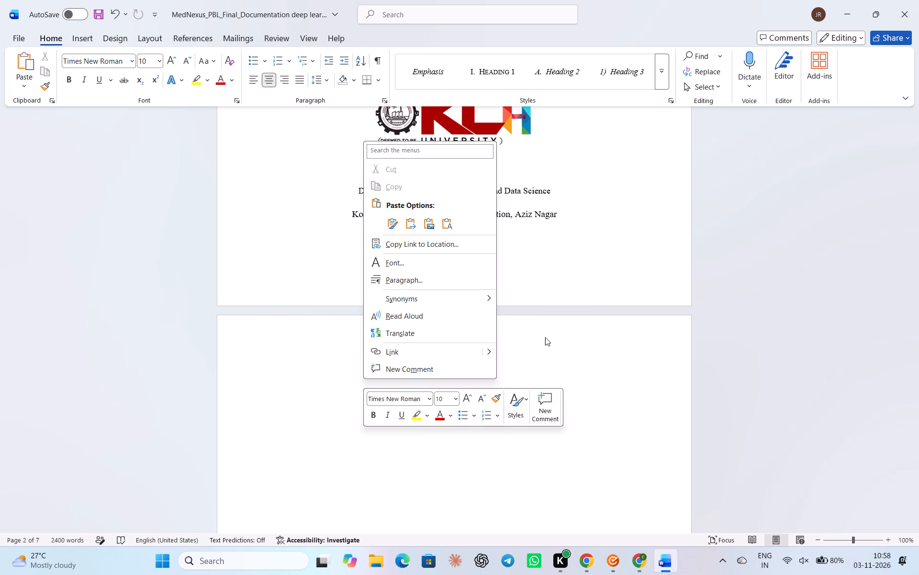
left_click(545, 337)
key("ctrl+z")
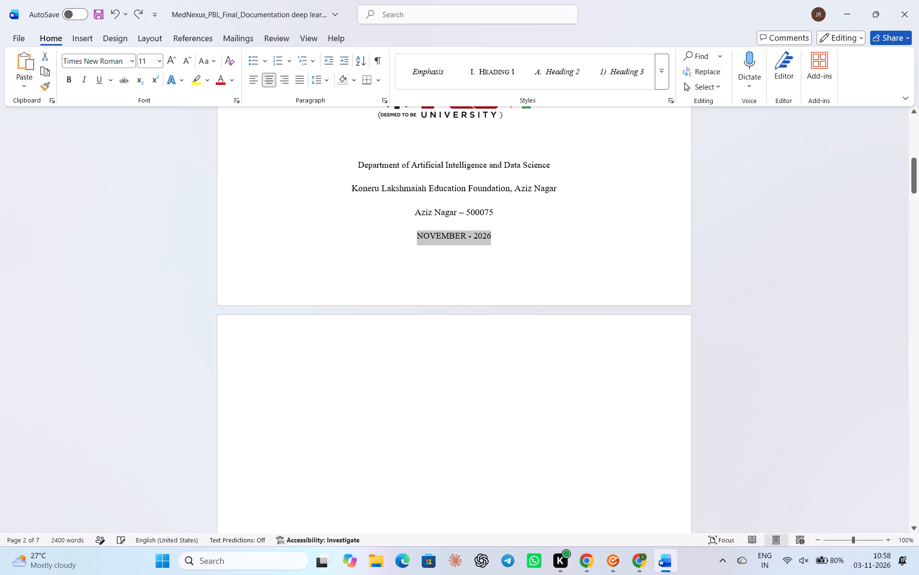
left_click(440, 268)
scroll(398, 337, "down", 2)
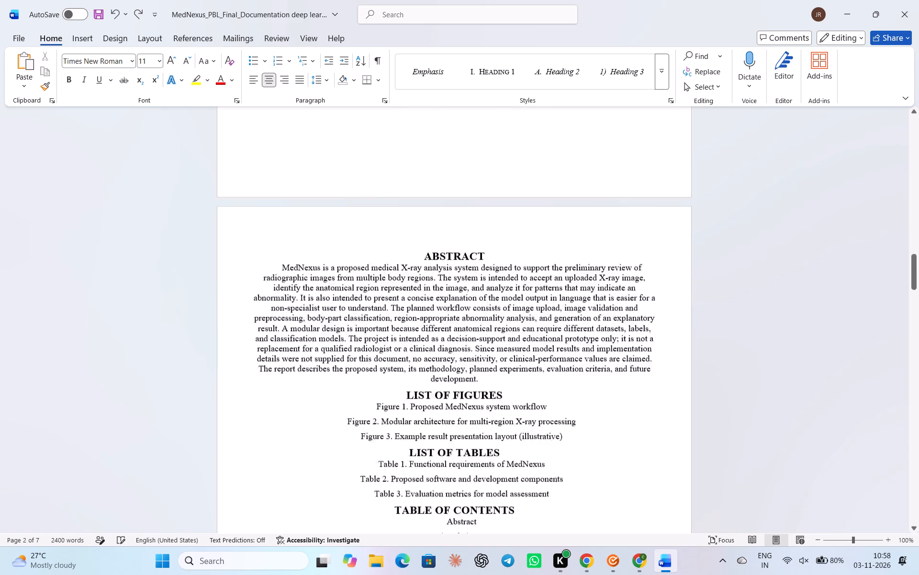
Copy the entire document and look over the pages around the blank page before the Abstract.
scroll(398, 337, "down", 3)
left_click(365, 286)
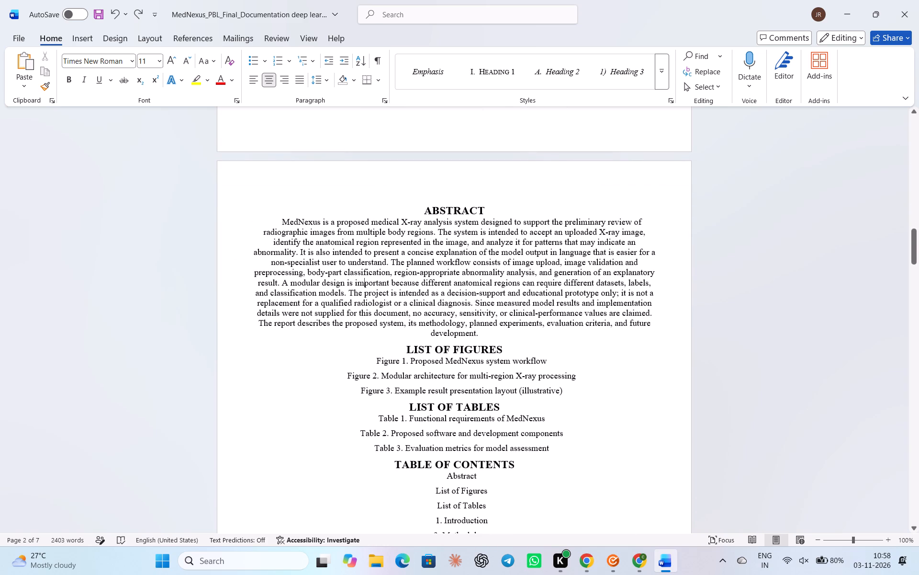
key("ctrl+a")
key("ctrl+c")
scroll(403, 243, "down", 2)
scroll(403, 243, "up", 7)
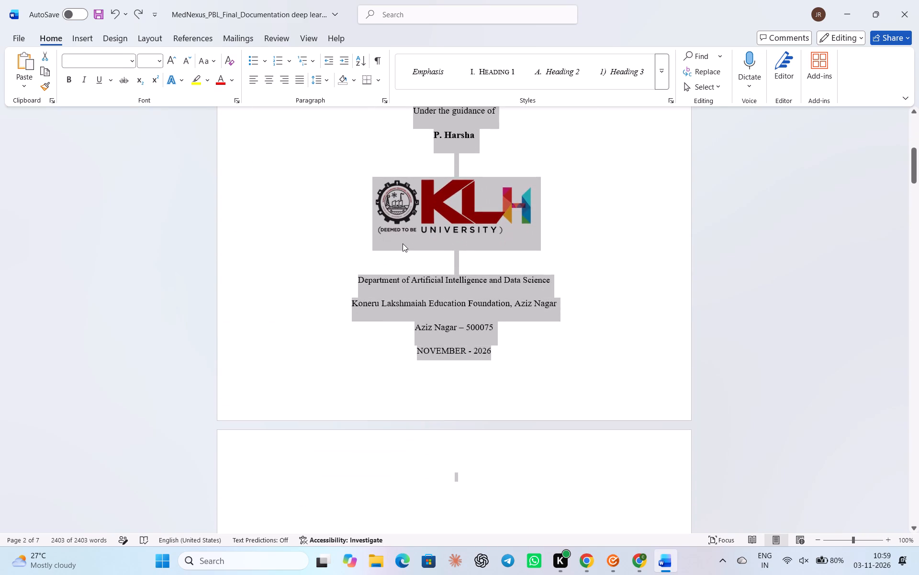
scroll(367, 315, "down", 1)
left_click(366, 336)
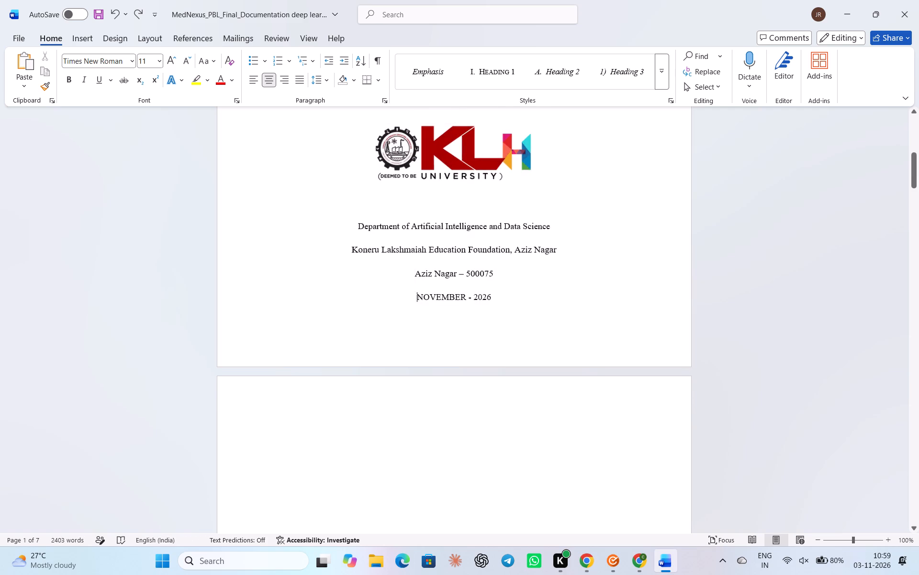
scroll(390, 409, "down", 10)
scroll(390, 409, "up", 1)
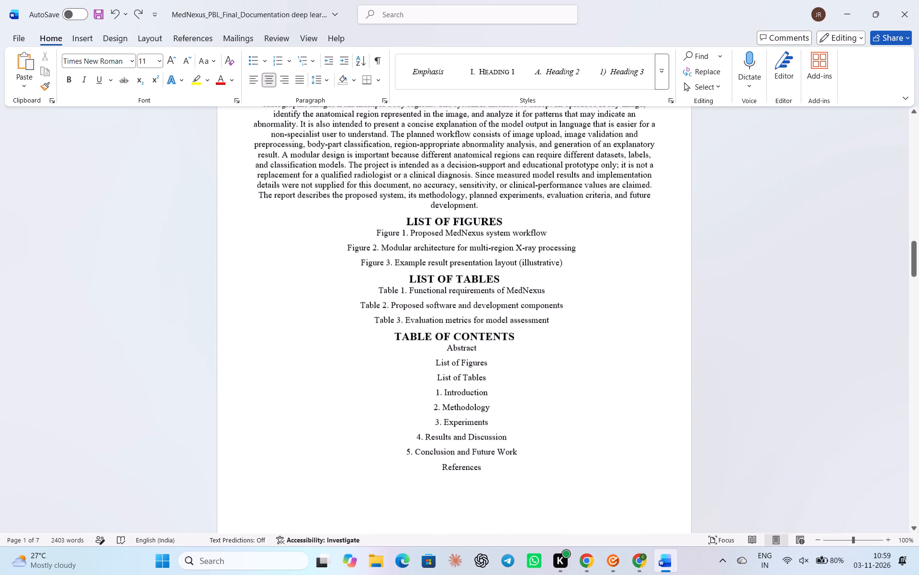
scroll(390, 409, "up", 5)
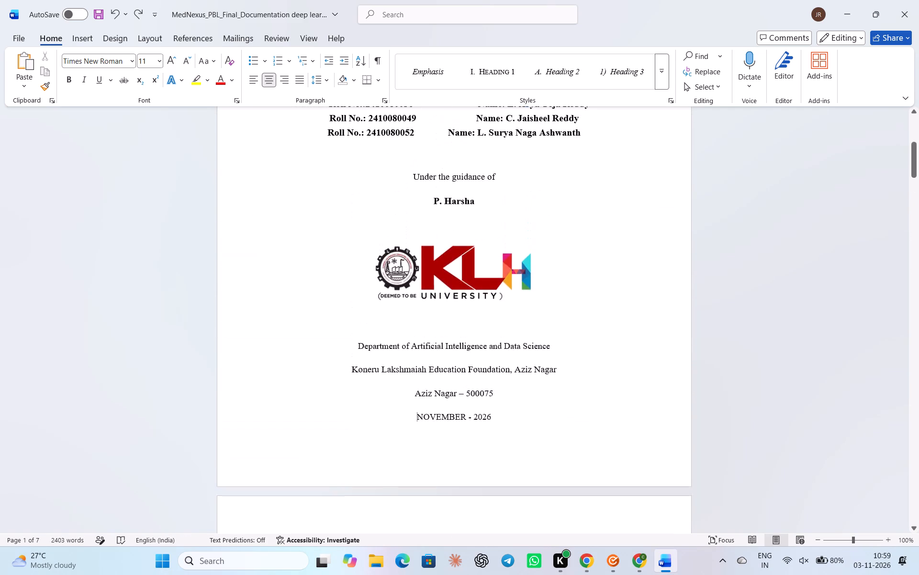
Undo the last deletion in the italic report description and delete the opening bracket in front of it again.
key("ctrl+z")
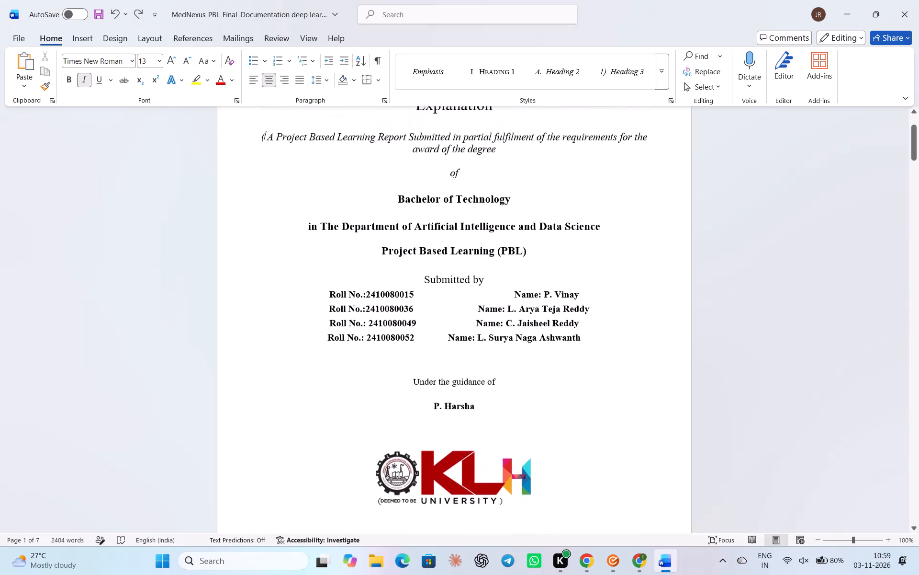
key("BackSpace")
Copy everything from the ABSTRACT heading through the table of contents and paste it onto the blank page after the cover page.
scroll(423, 308, "down", 5)
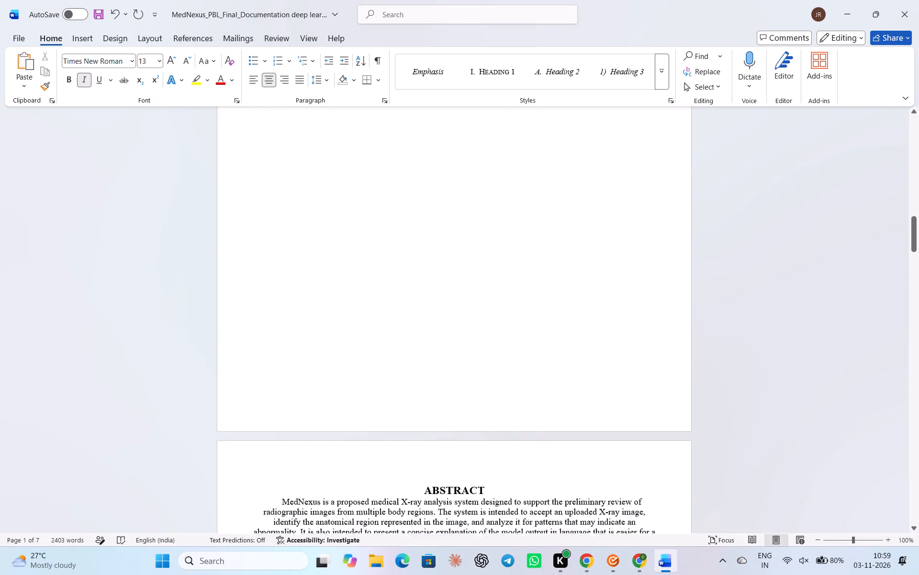
scroll(423, 308, "down", 5)
scroll(355, 249, "down", 1)
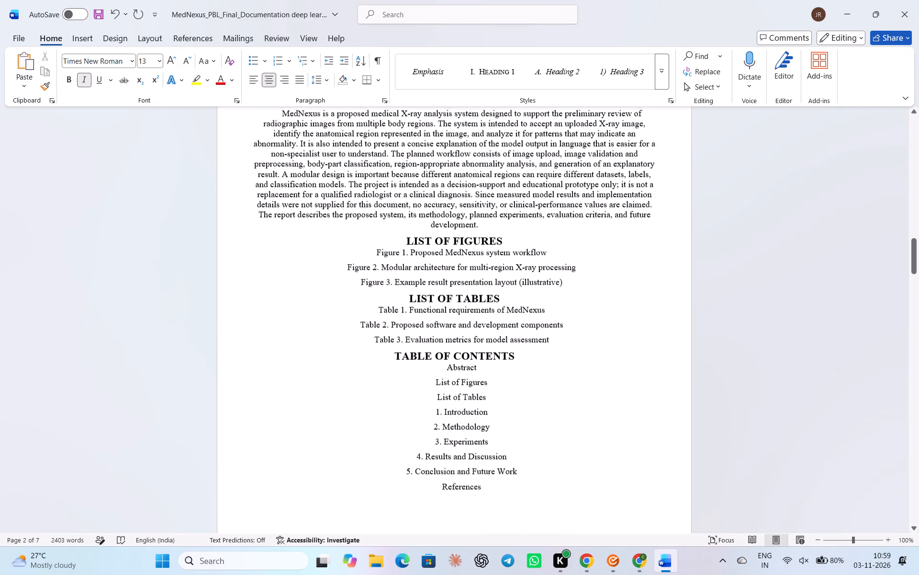
scroll(352, 257, "up", 1)
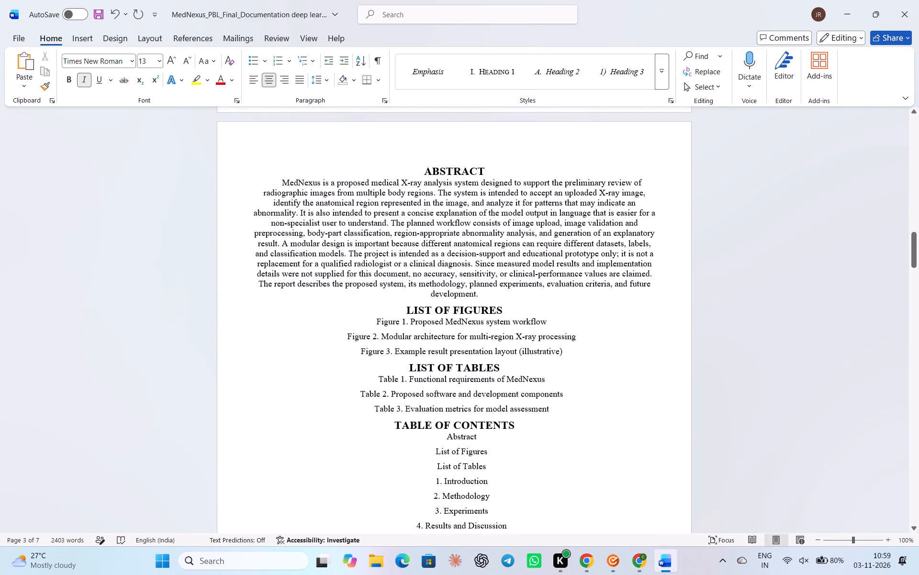
left_click_drag(269, 157, 485, 256)
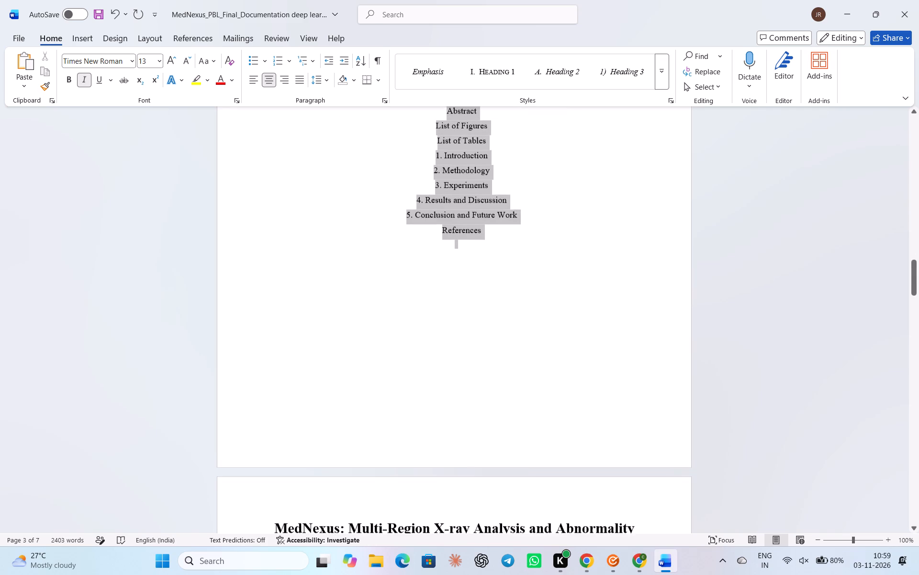
left_click_drag(485, 256, 489, 245)
key("ctrl+c")
scroll(488, 212, "up", 3)
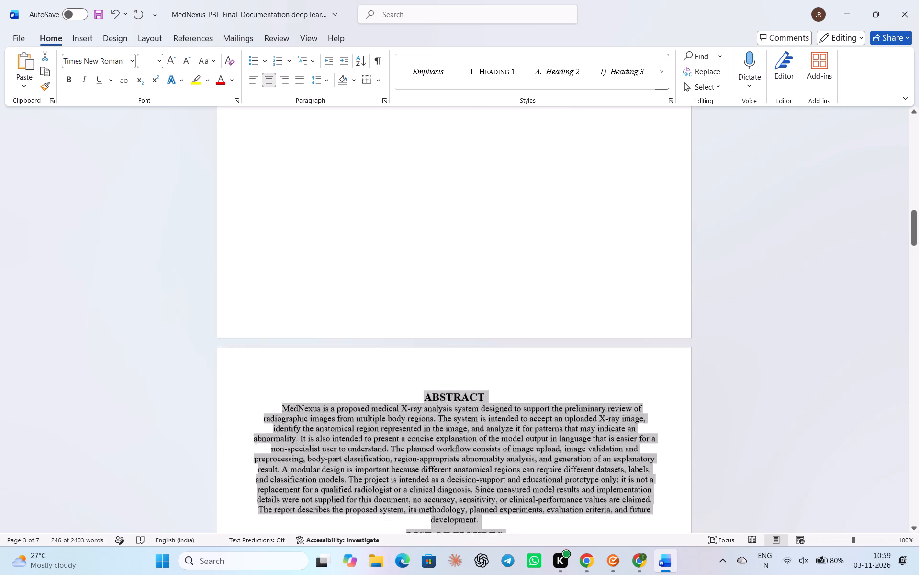
scroll(488, 212, "up", 5)
left_click(398, 236)
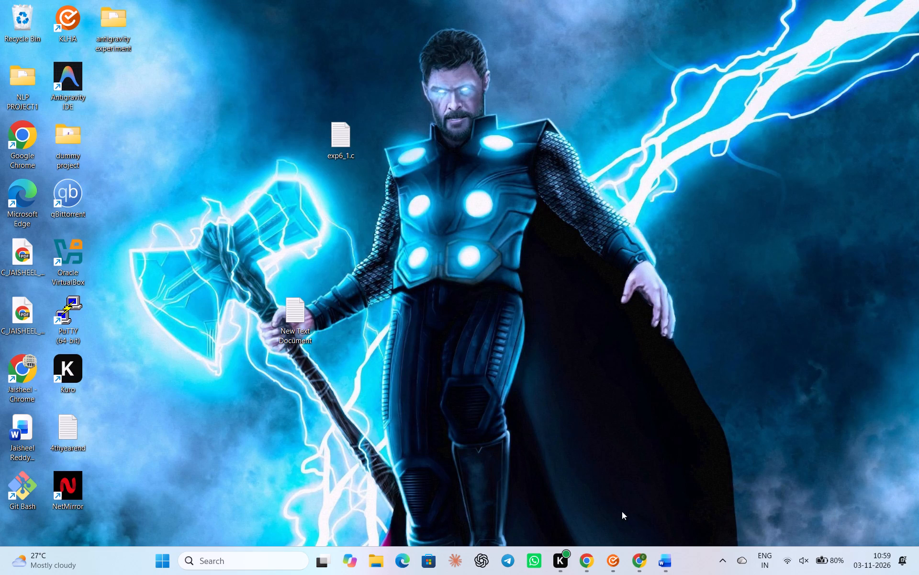
left_click(665, 568)
key("ctrl+v")
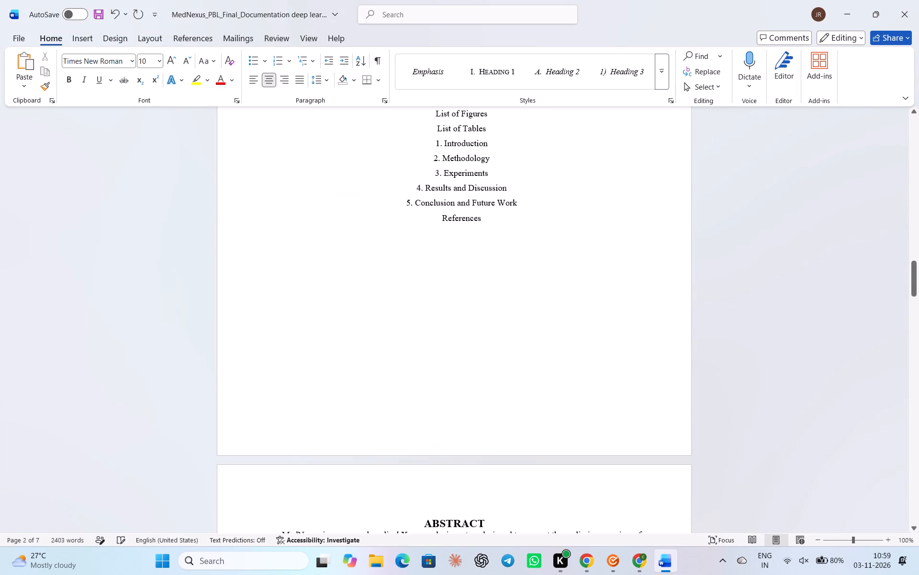
scroll(463, 320, "up", 4)
scroll(463, 320, "down", 3)
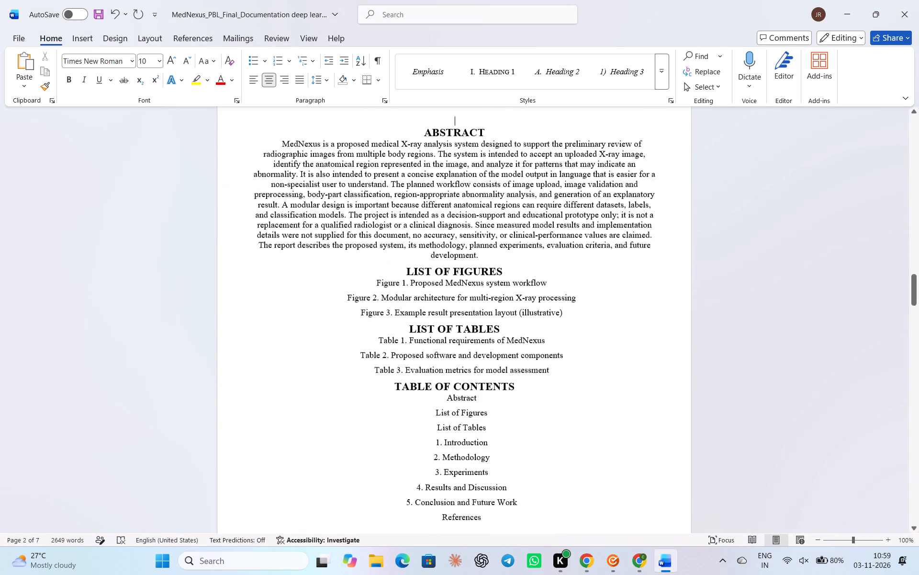
Delete the duplicate abstract text, figure and table lists, and table of contents below the second ABSTRACT heading.
scroll(463, 320, "down", 1)
left_click(471, 303)
key("ctrl+a")
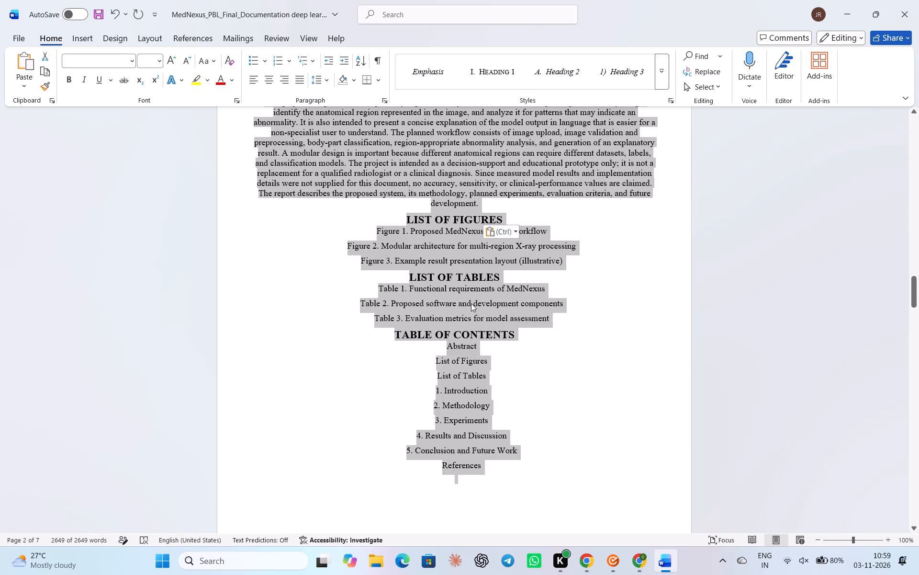
left_click(499, 287)
left_click_drag(494, 469, 275, 125)
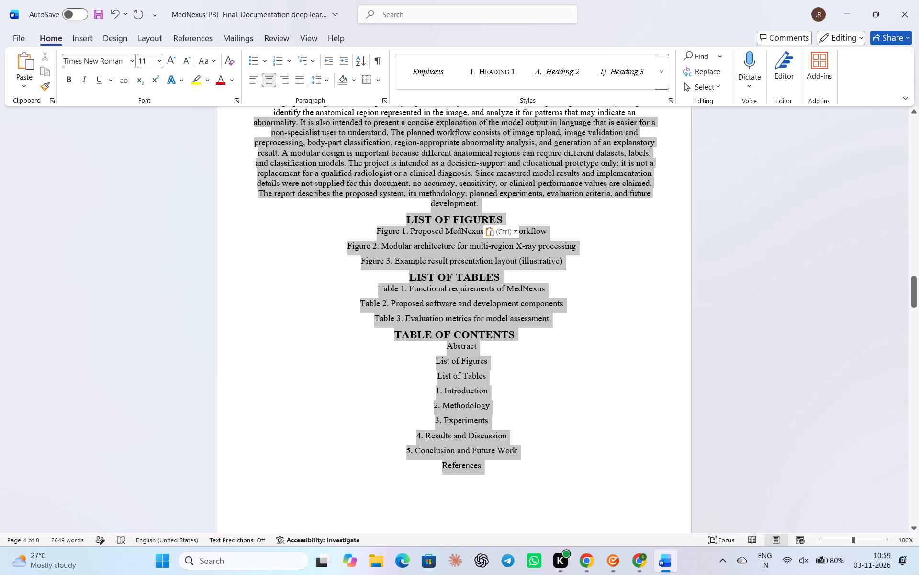
left_click_drag(275, 125, 278, 370)
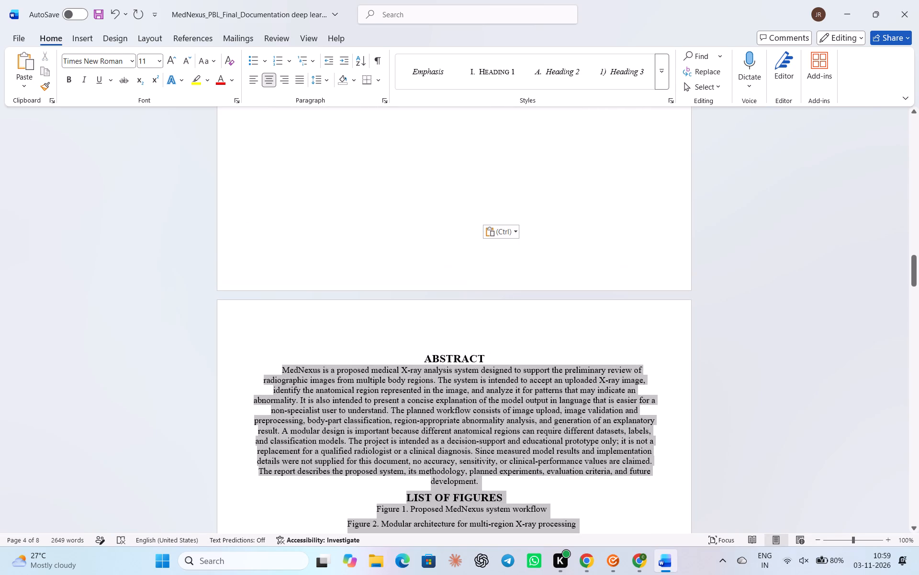
left_click_drag(278, 370, 279, 370)
key("BackSpace")
Delete the leftover duplicate ABSTRACT heading from the emptied page.
left_click(503, 365)
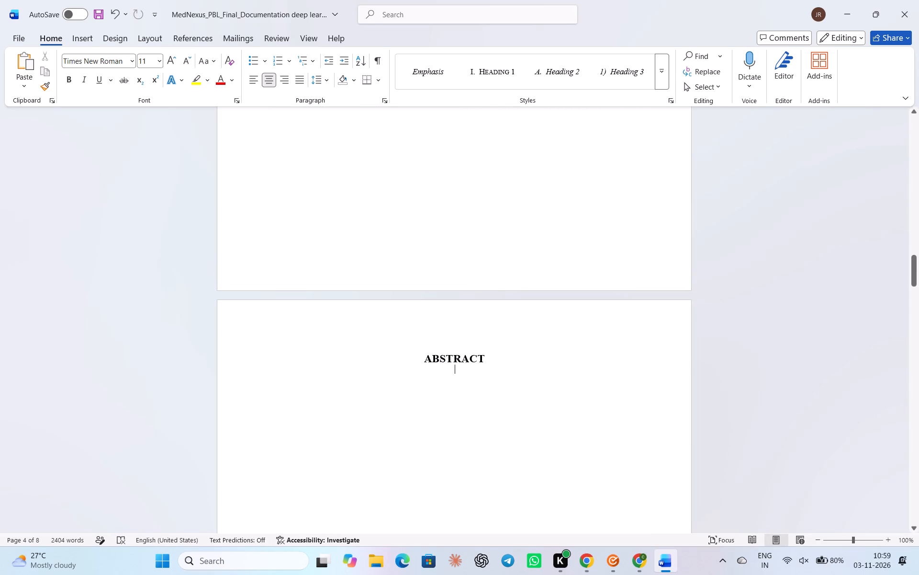
key("Up")
key("Right")
key("Right")
key("Right")
key("BackSpace")
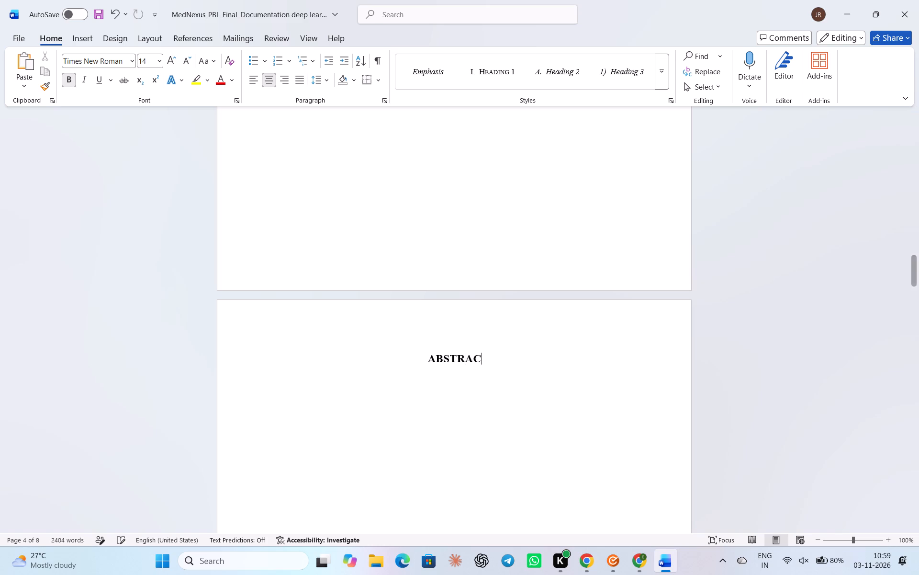
key("BackSpace")
key("BackSpace")
key("BackSpace")
key("BackSpace")
key("BackSpace")
key("BackSpace")
key("BackSpace")
Copy the text from the MedNexus title above the Introduction through the "Image upload" bullet and paste it onto the empty page after the contents.
scroll(503, 365, "down", 4)
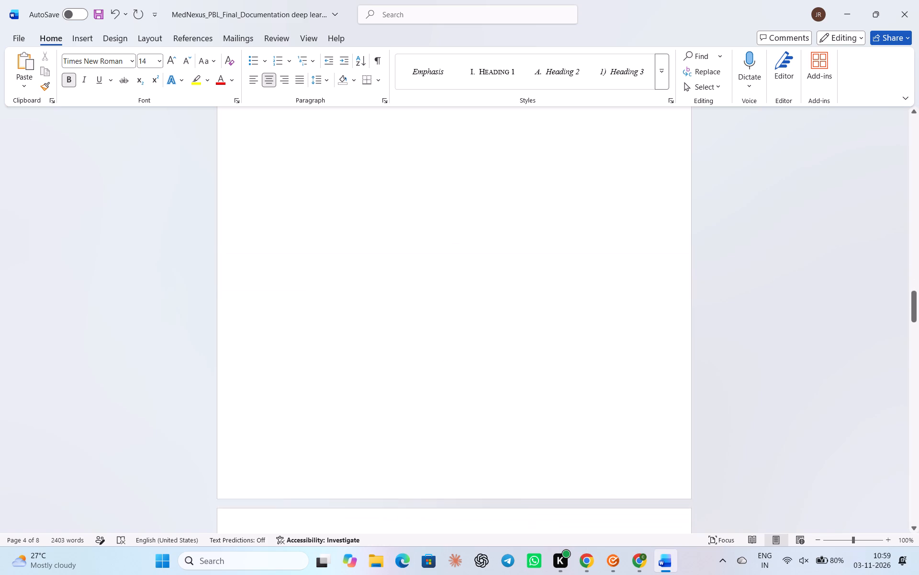
scroll(503, 365, "down", 4)
scroll(437, 255, "down", 3)
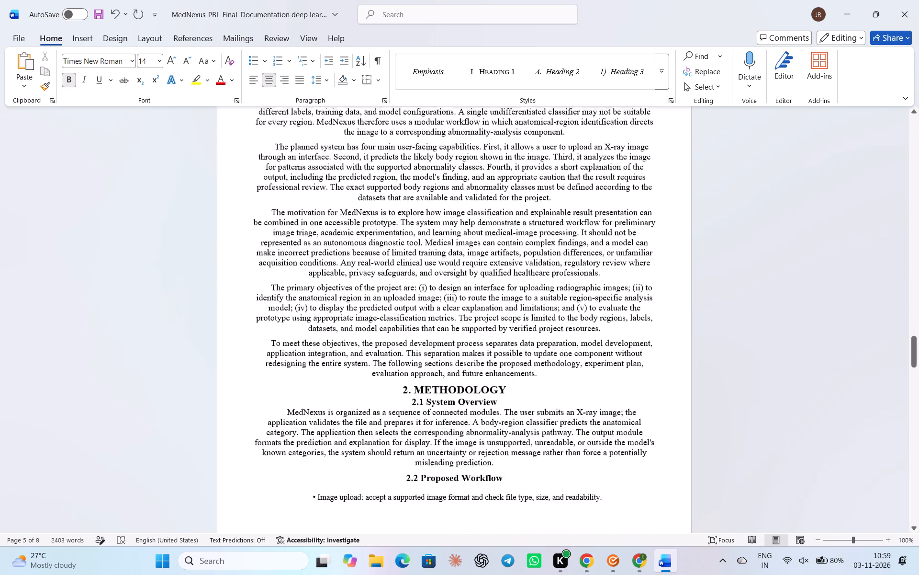
scroll(437, 255, "down", 2)
scroll(437, 255, "up", 4)
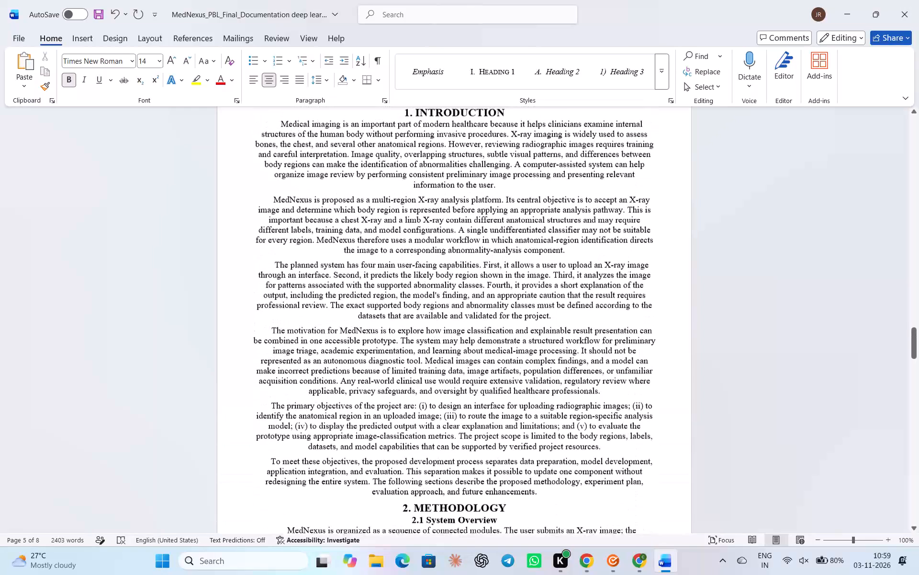
scroll(427, 246, "down", 3, "ctrl")
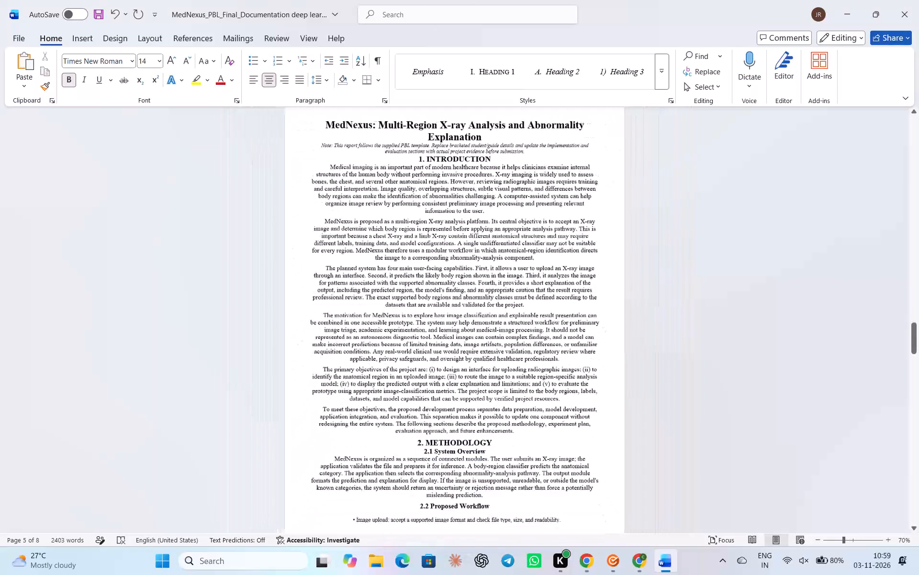
left_click_drag(326, 125, 560, 545)
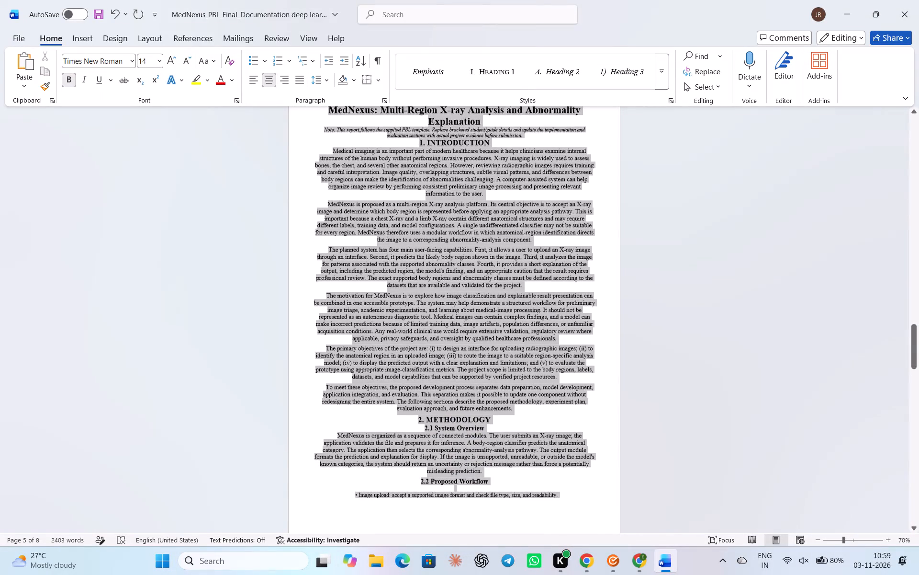
left_click_drag(560, 545, 559, 404)
key("ctrl+c")
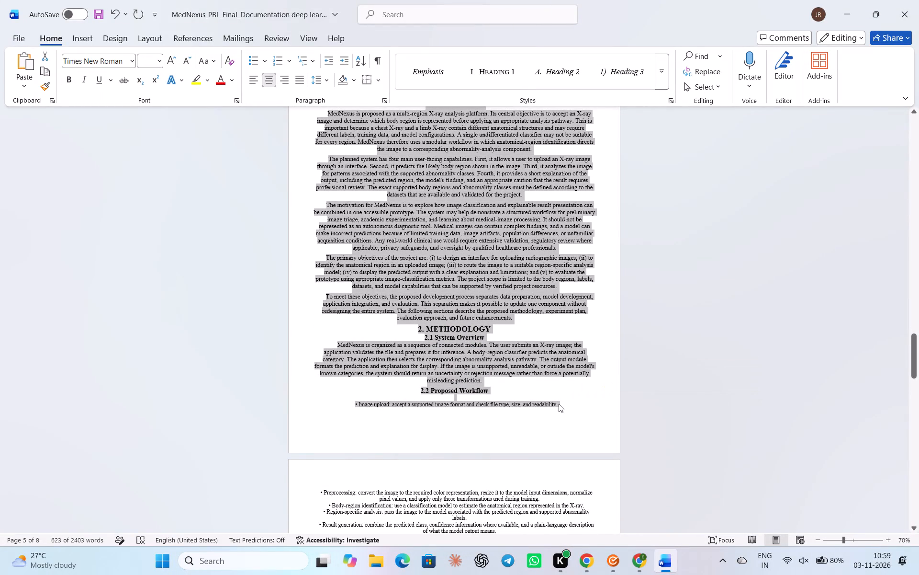
scroll(528, 324, "up", 3)
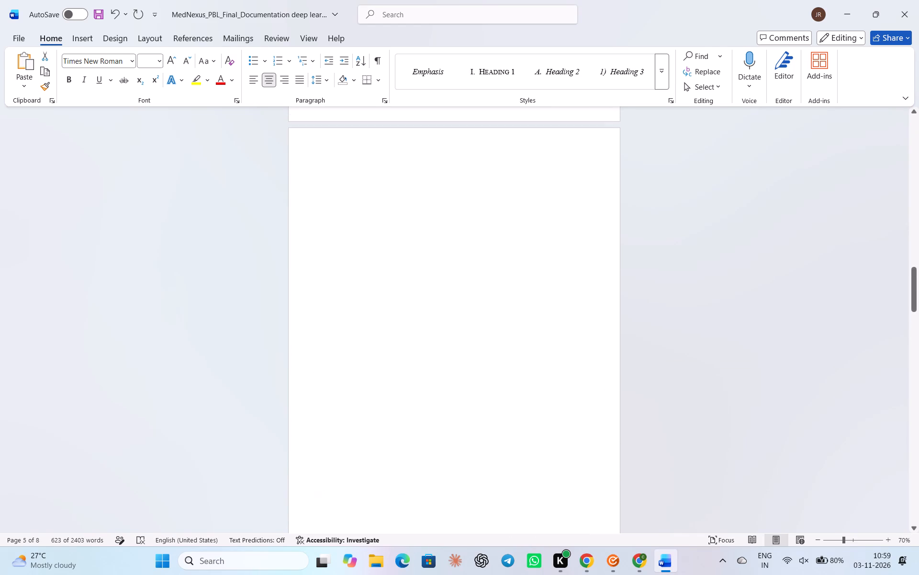
left_click(416, 174)
key("ctrl+v")
scroll(472, 282, "down", 4)
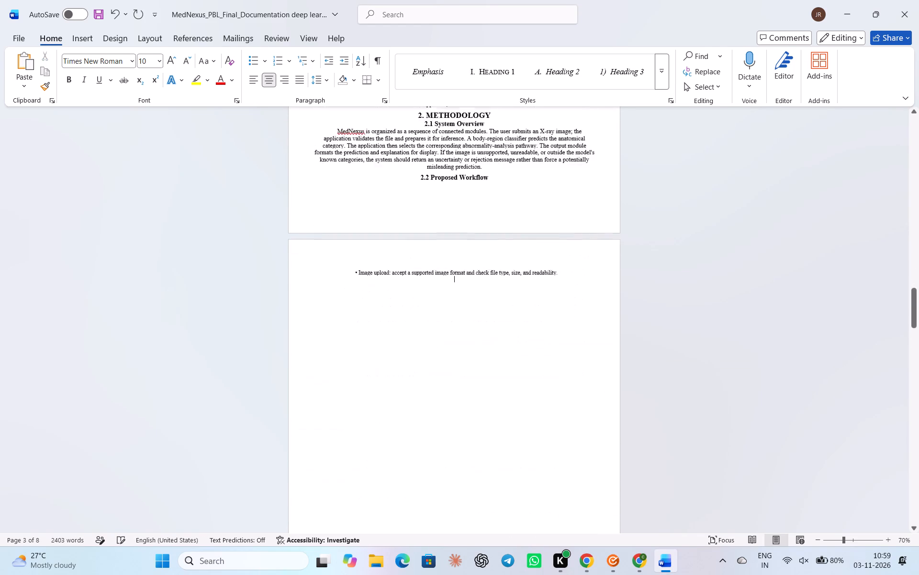
scroll(472, 282, "up", 2)
scroll(472, 282, "down", 3)
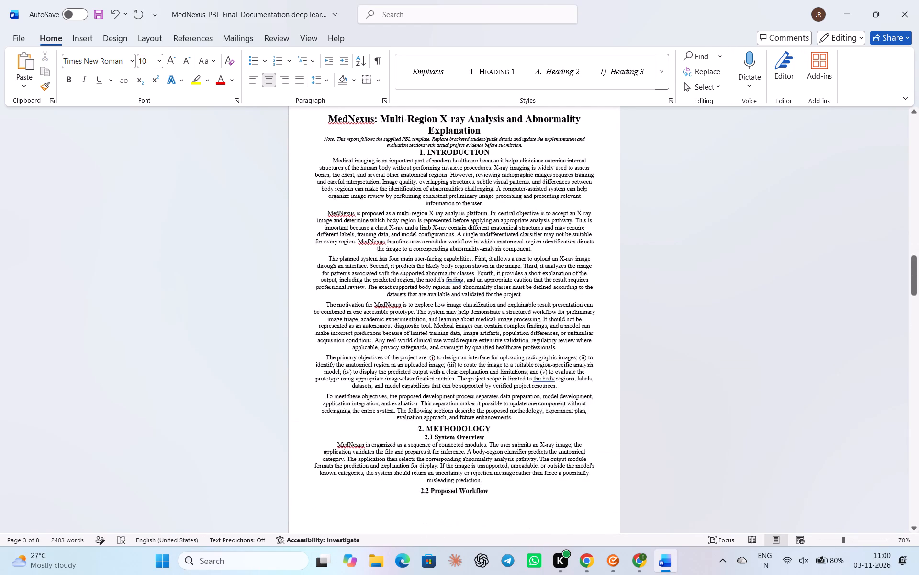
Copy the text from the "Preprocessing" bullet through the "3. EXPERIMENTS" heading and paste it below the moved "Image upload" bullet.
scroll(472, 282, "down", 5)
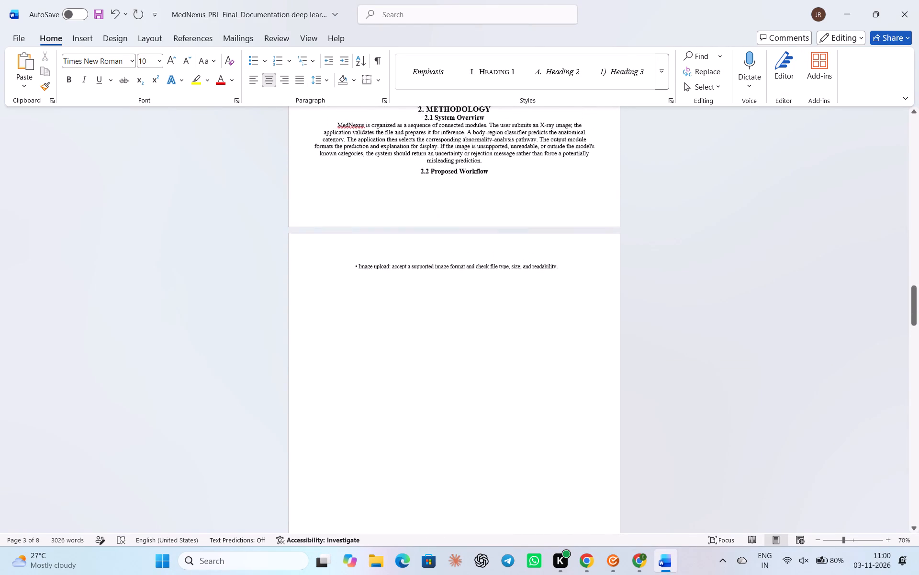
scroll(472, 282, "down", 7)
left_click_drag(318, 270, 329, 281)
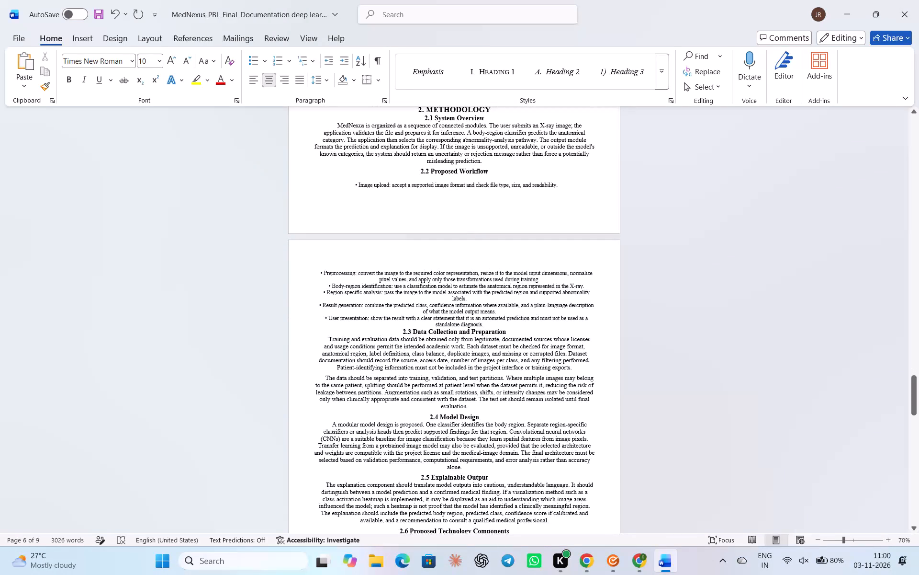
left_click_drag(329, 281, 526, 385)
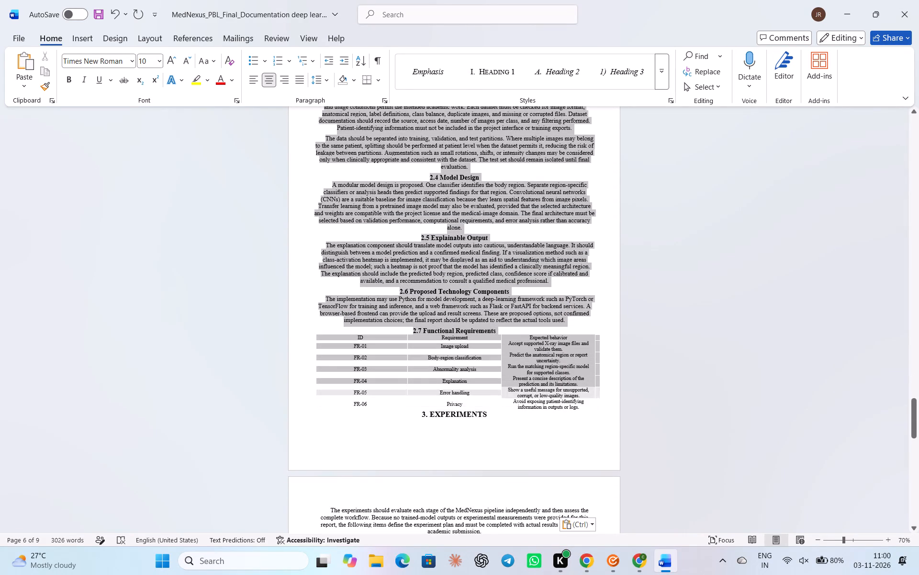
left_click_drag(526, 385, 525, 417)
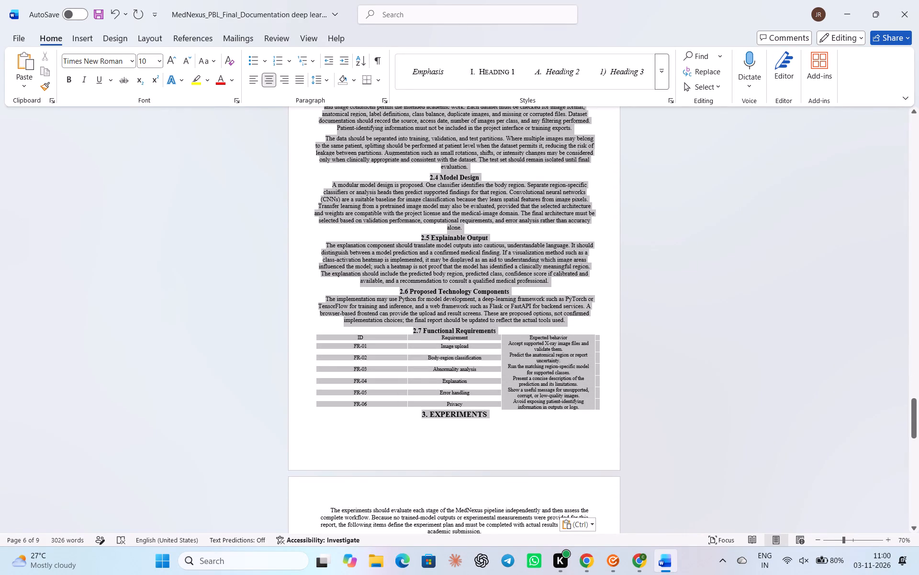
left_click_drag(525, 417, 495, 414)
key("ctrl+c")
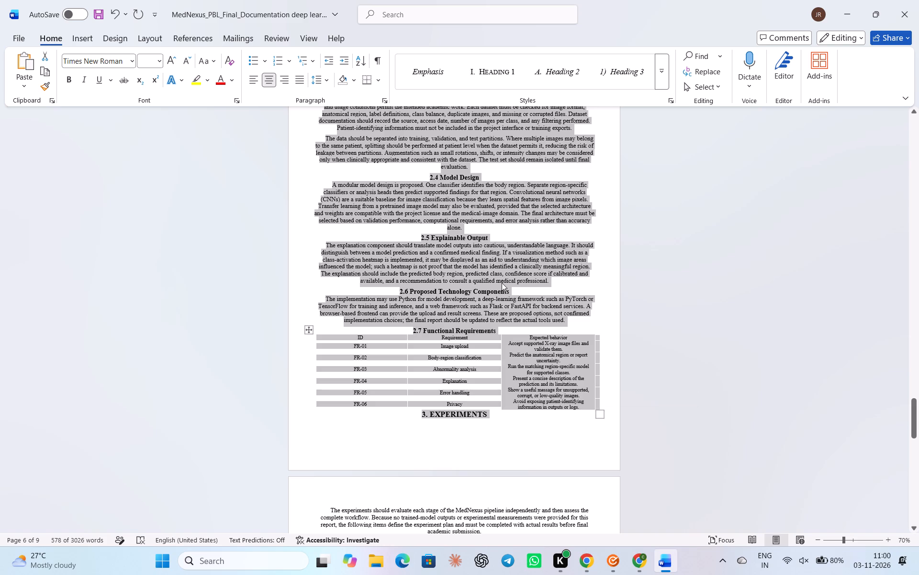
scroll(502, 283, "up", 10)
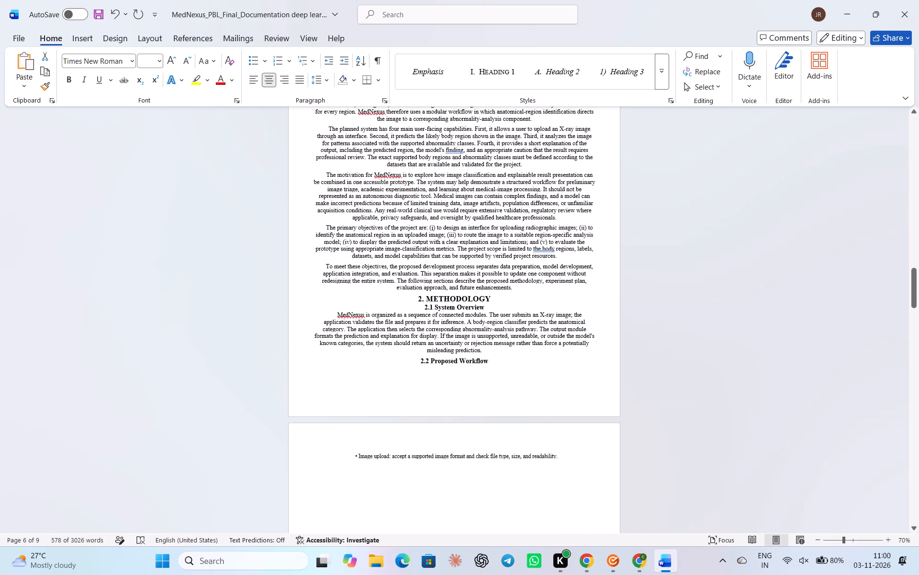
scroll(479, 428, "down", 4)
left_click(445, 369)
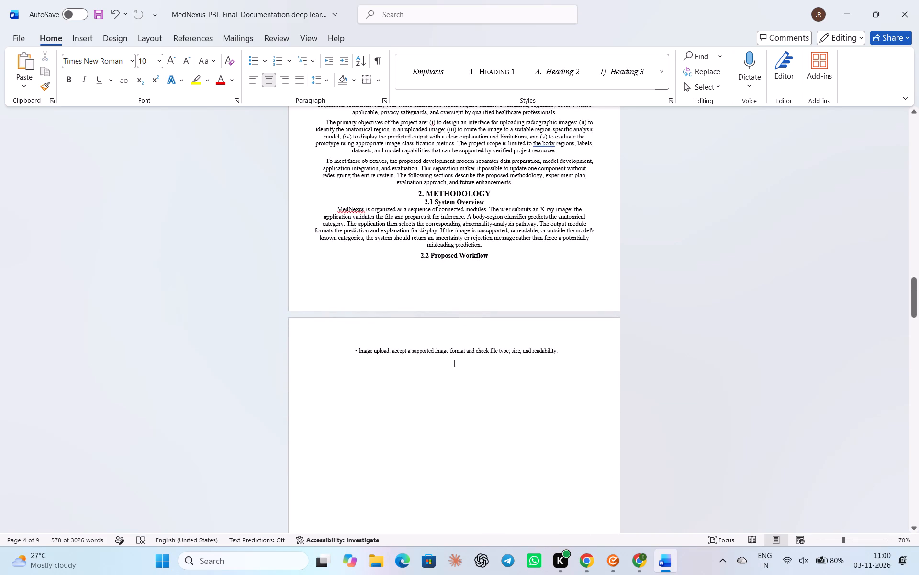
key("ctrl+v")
Undo the latest paste and the earlier pastes and deletions that moved the Abstract, contents and body sections forward.
scroll(462, 329, "up", 2)
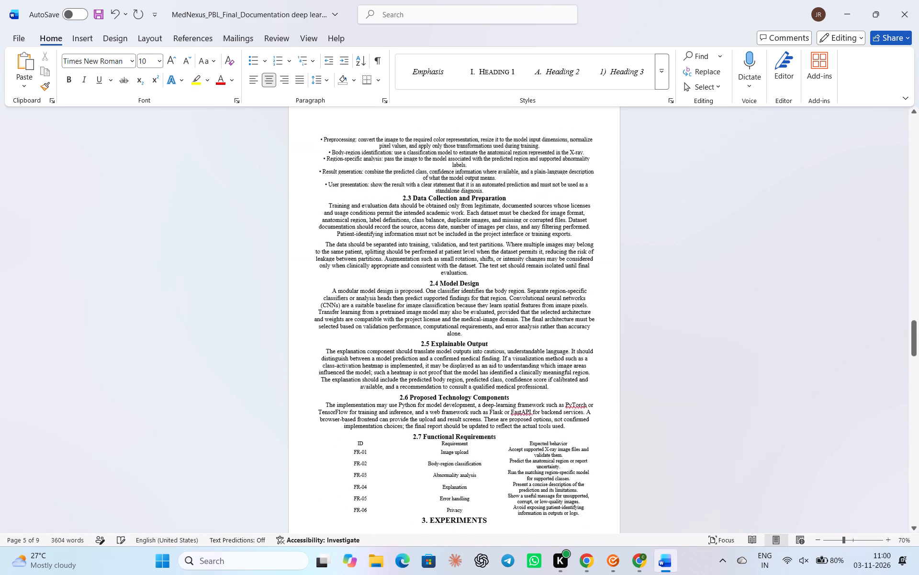
scroll(462, 329, "up", 8)
scroll(462, 329, "down", 5)
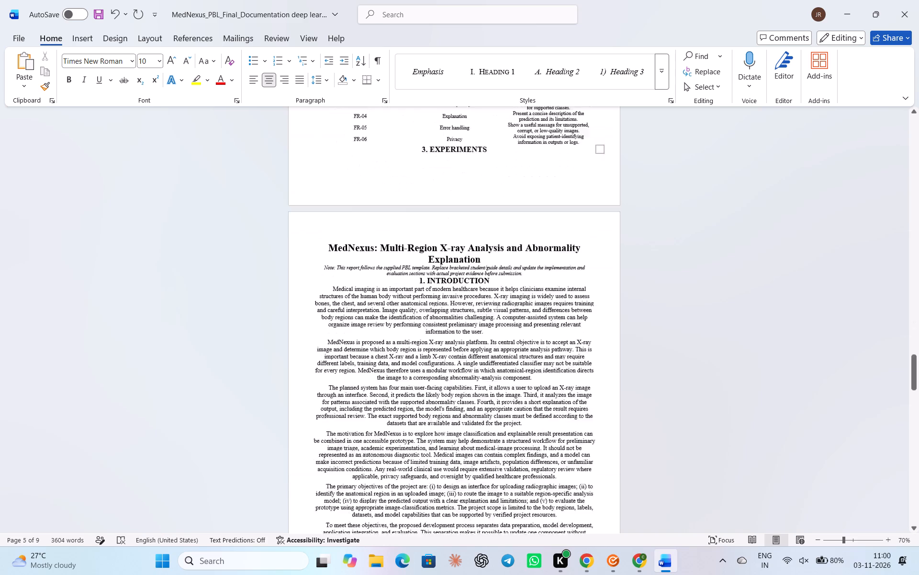
scroll(462, 329, "down", 6)
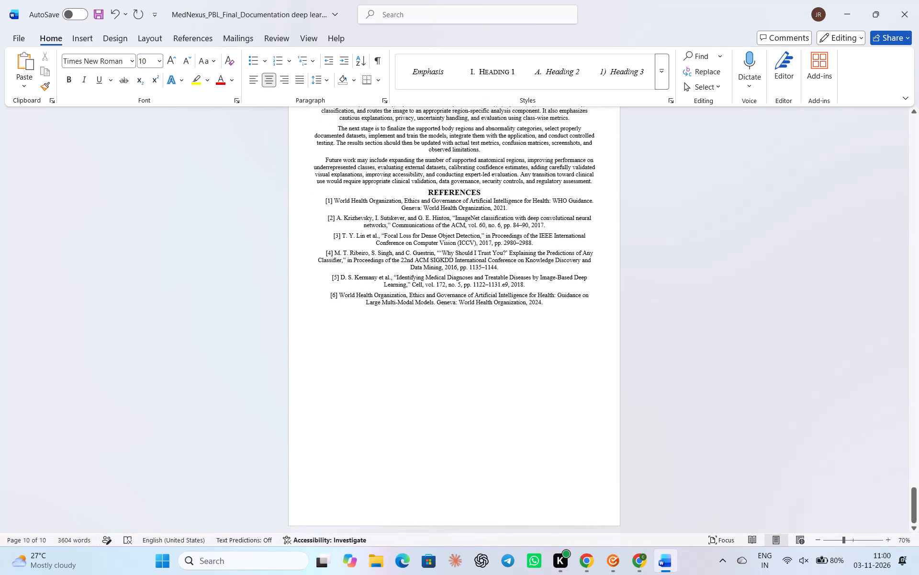
key("ctrl+z")
key("ctrl+z")
key("ctrl+z")
key("ctrl+z")
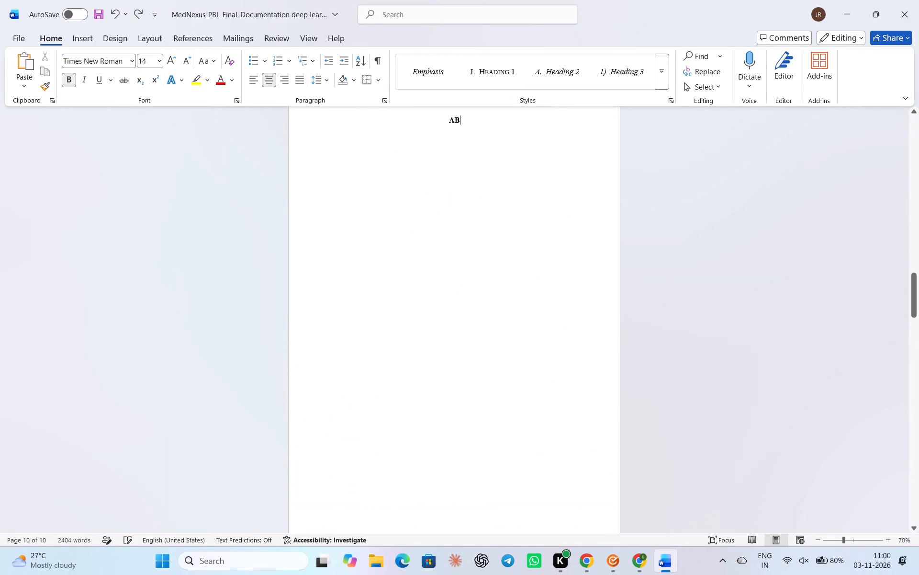
key("ctrl+z")
key("ctrl+z")
key("ctrl+z")
key("ctrl+z")
key("ctrl+z")
key("ctrl+z")
key("ctrl+z")
key("ctrl+z")
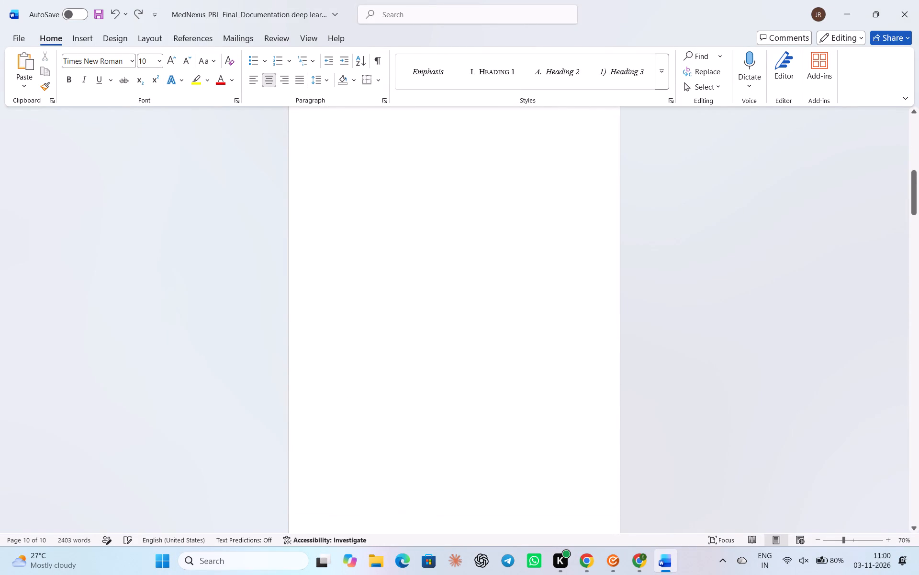
key("ctrl+z")
Delete the opening parenthesis and the space before "A Project Based Learning Report" on the cover page.
left_click(461, 317, "ctrl")
left_click(511, 325)
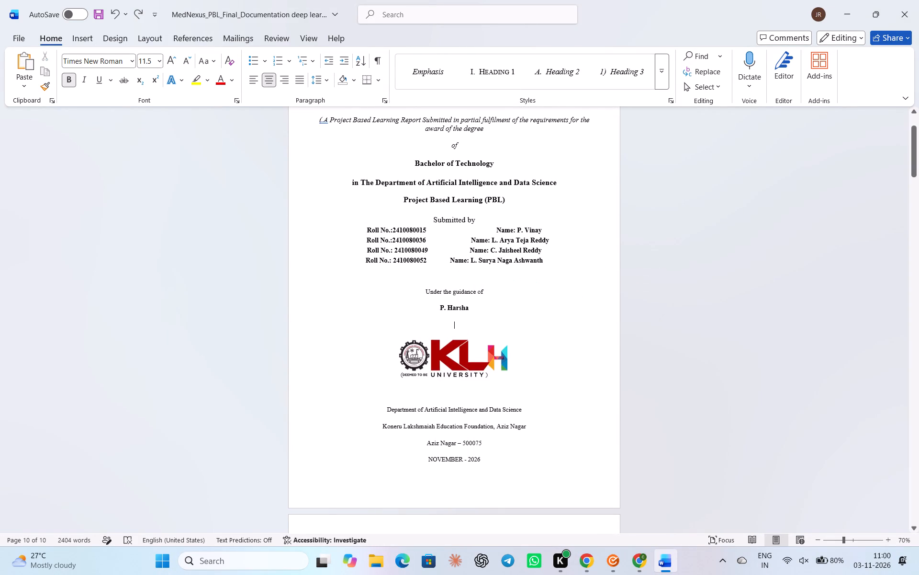
left_click(324, 119)
key("BackSpace")
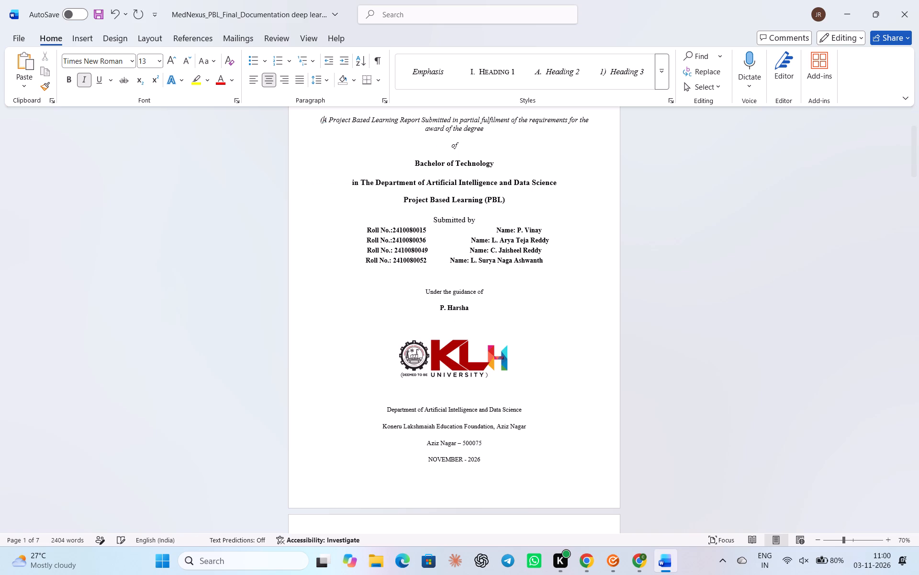
key("BackSpace")
Turn on AutoSave for the report by uploading it to OneDrive - Personal.
scroll(392, 149, "down", 6)
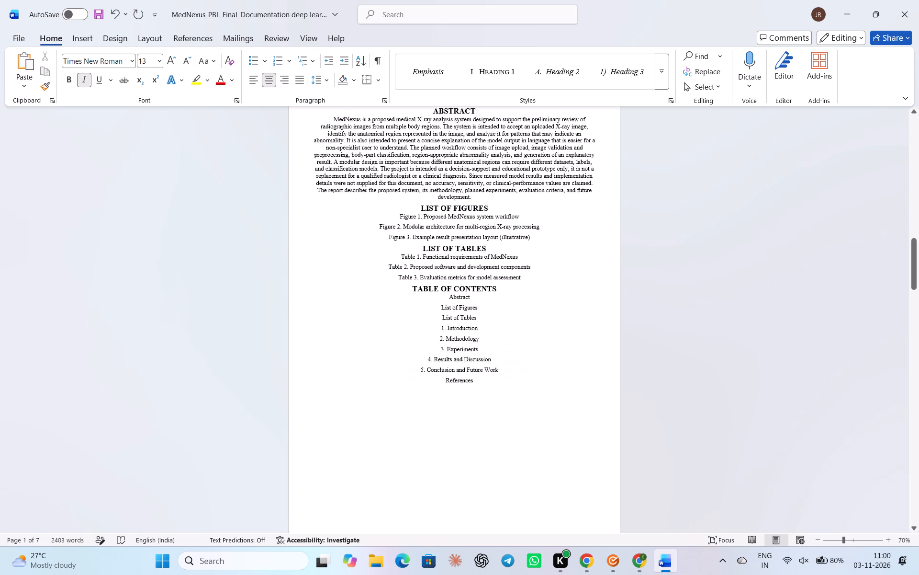
scroll(392, 149, "down", 8)
scroll(392, 149, "up", 3)
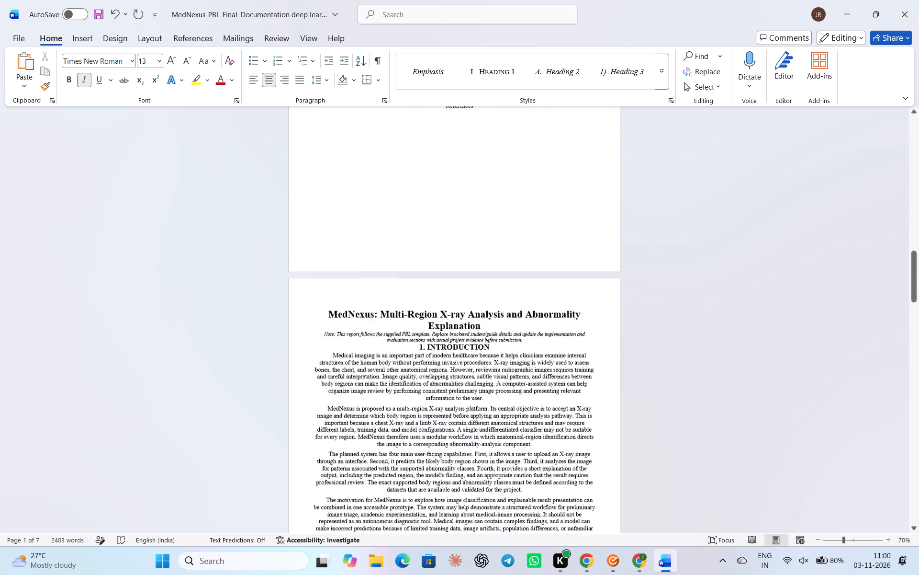
scroll(392, 149, "up", 4)
scroll(392, 149, "down", 8)
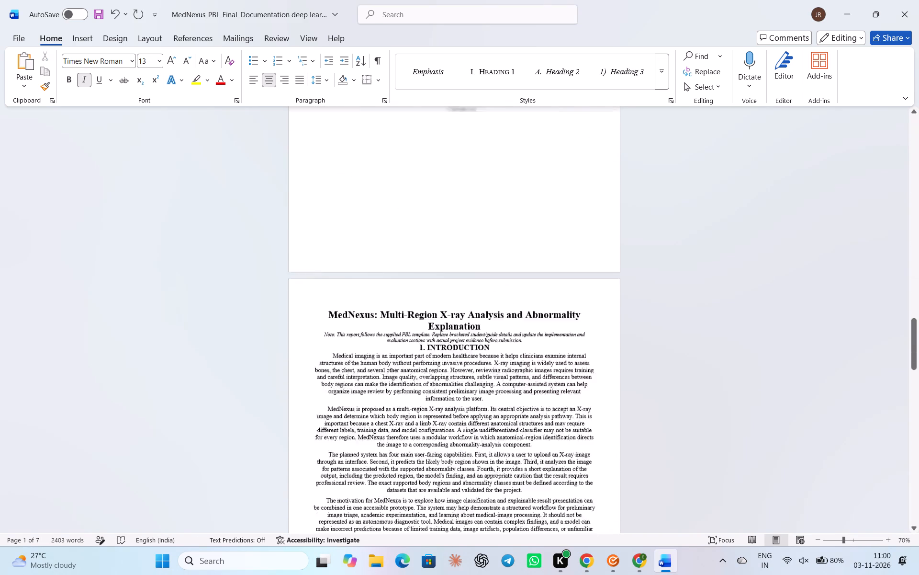
scroll(392, 149, "down", 12)
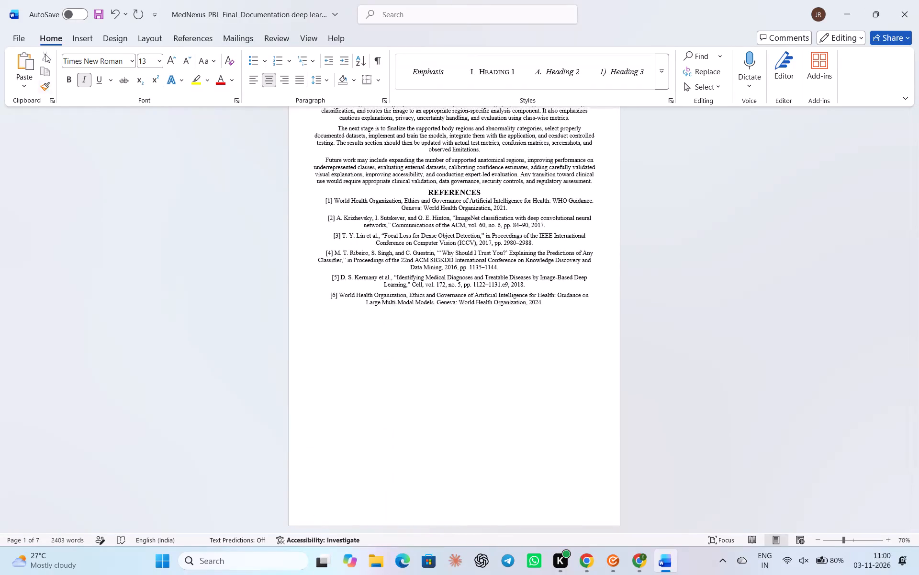
left_click(77, 15)
left_click(458, 224)
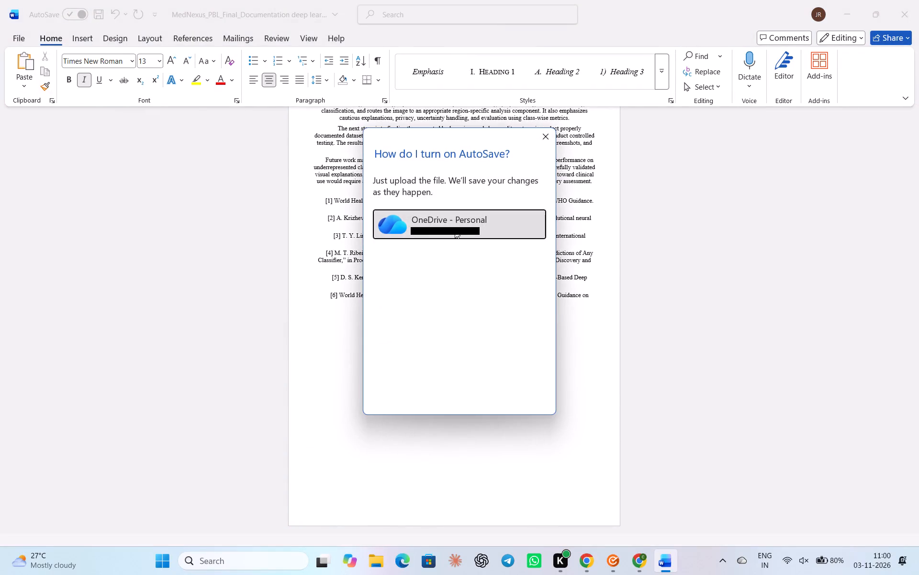
left_click(455, 230)
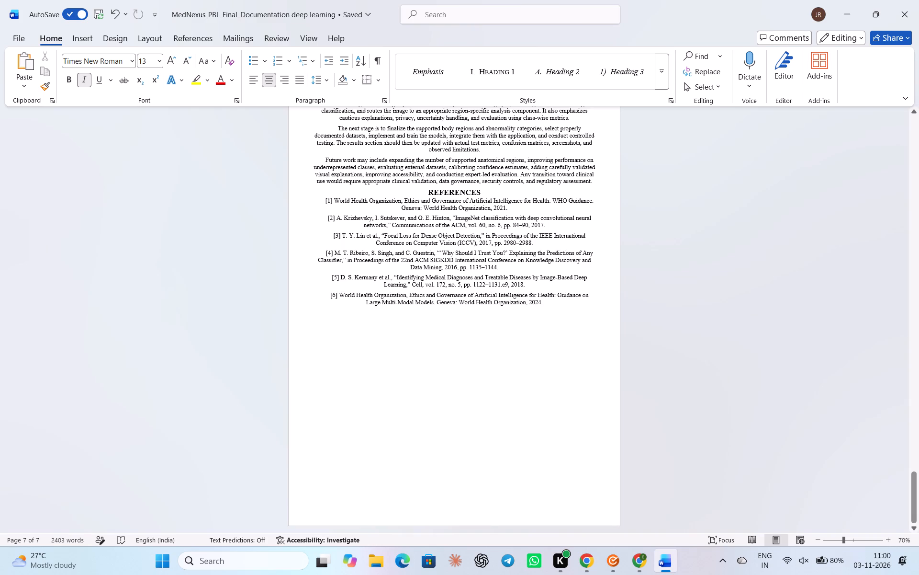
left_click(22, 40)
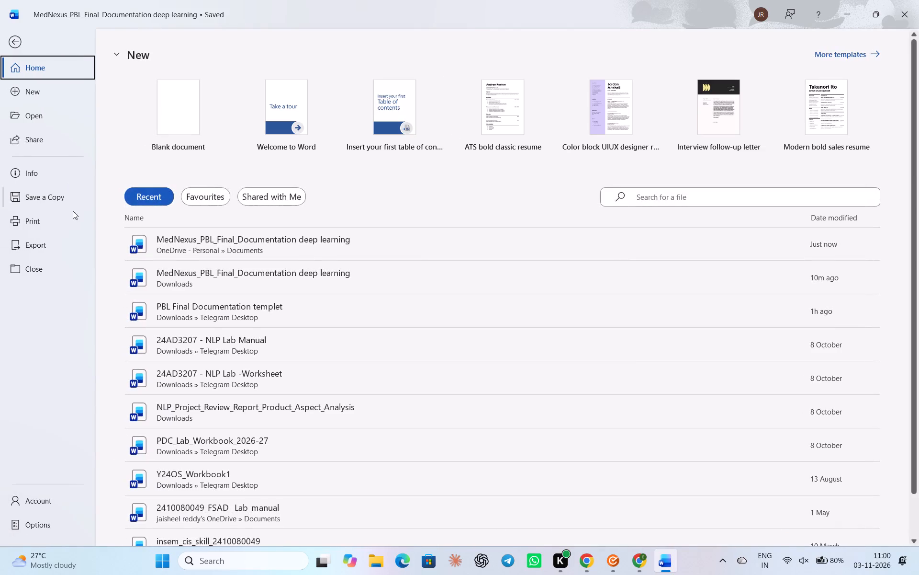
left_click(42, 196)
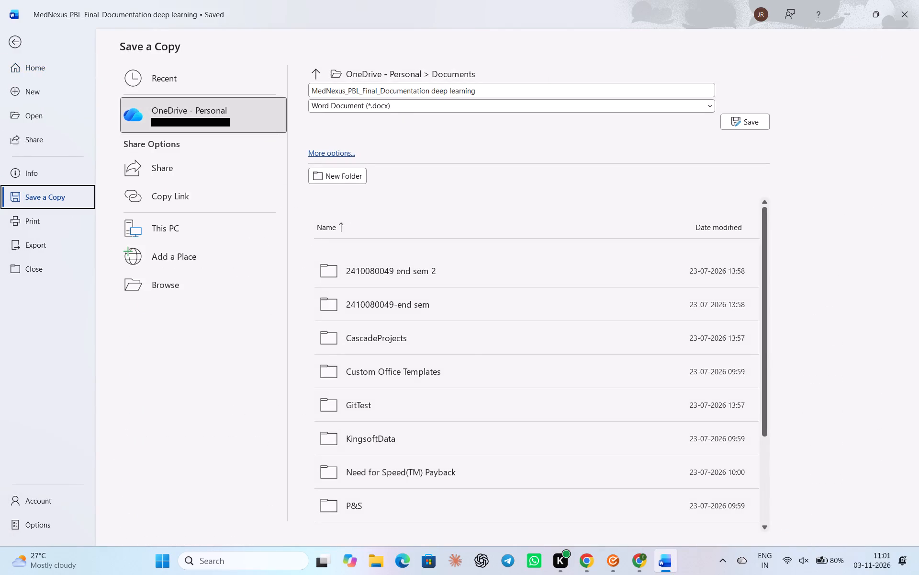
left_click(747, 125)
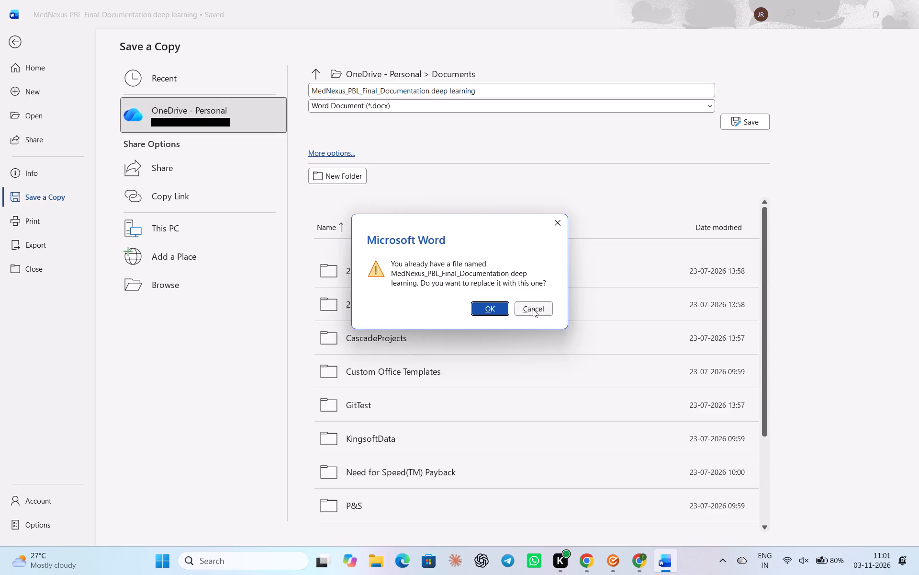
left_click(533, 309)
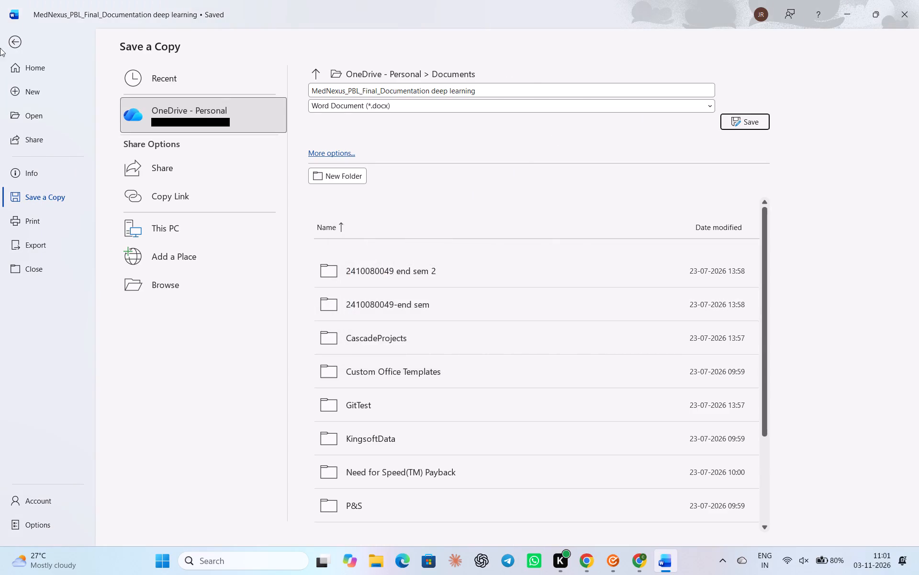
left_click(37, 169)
Copy the sharing link of the OneDrive version of MedNexus_PBL_Final_Documentation deep learning from the recent files, and close the sharing dialog.
left_click(30, 71)
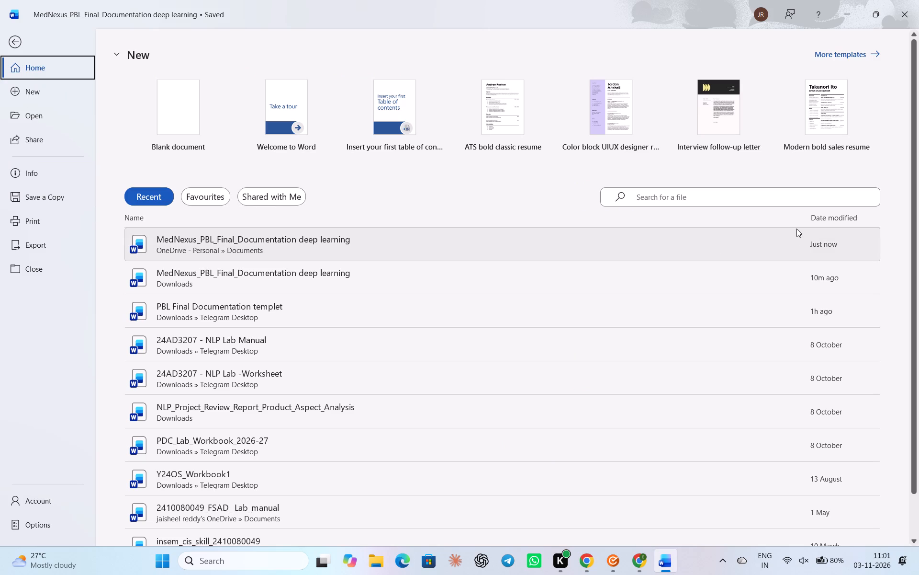
left_click(780, 245)
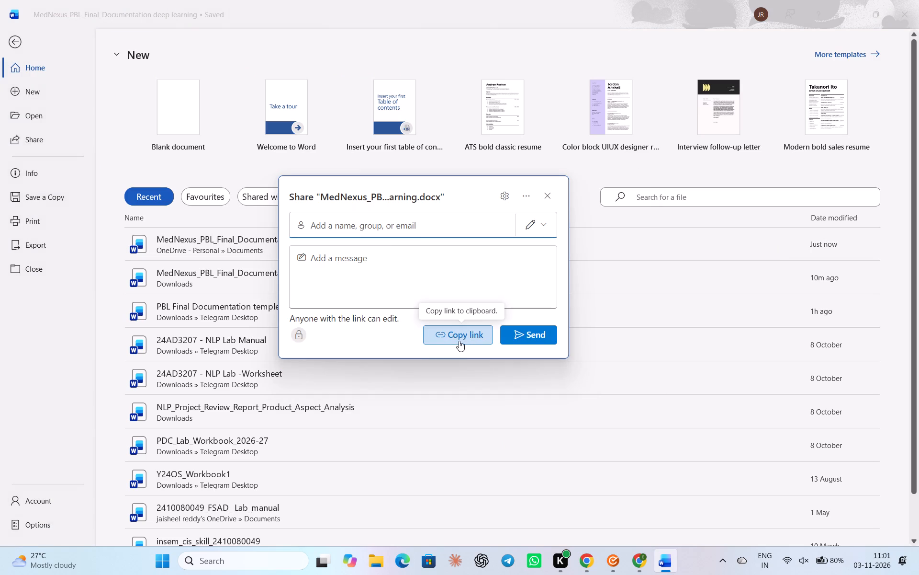
left_click(459, 337)
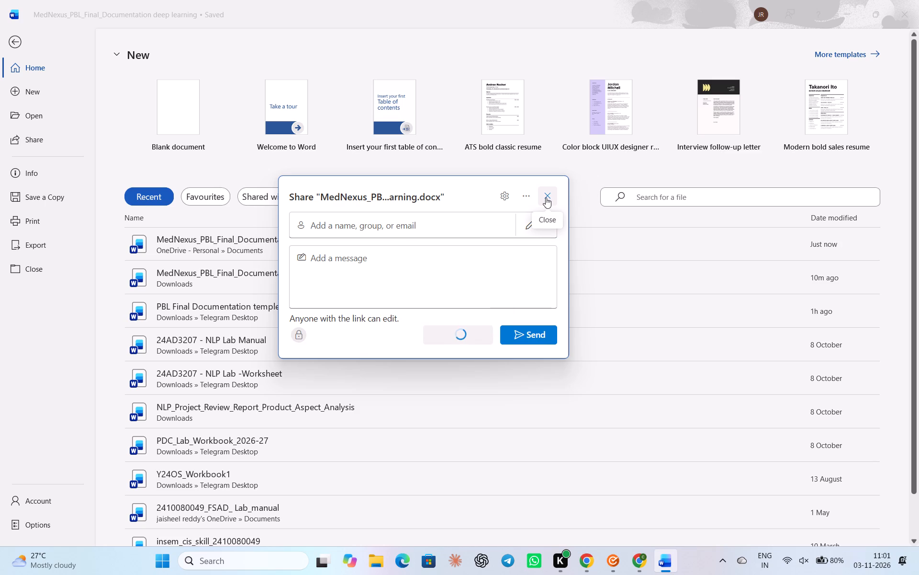
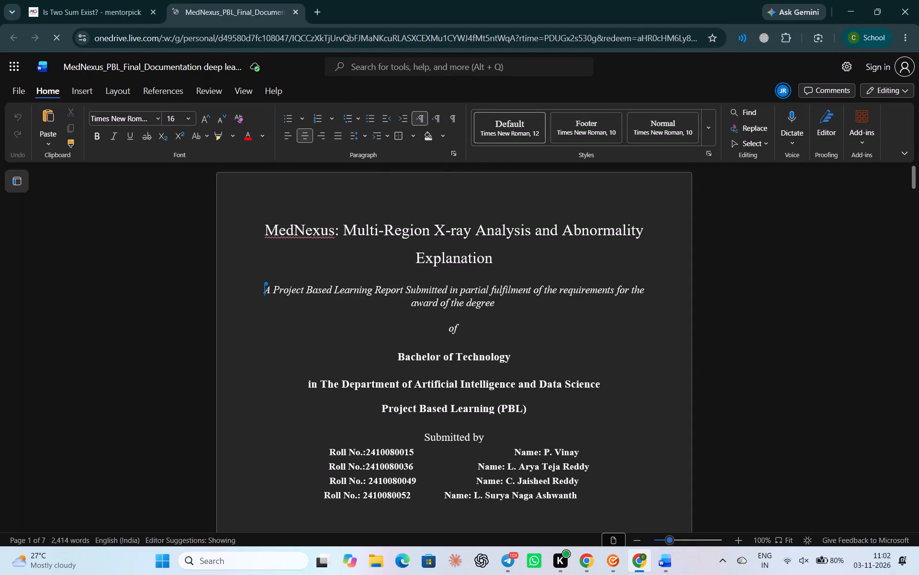
Export the shared MedNexus report from the online document as a PDF and download it.
scroll(502, 253, "down", 5)
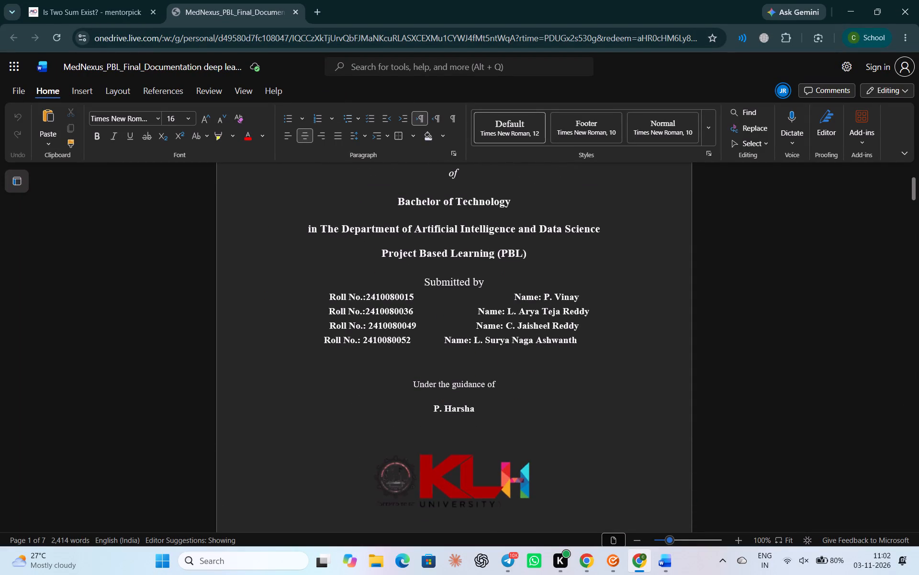
scroll(502, 253, "down", 5)
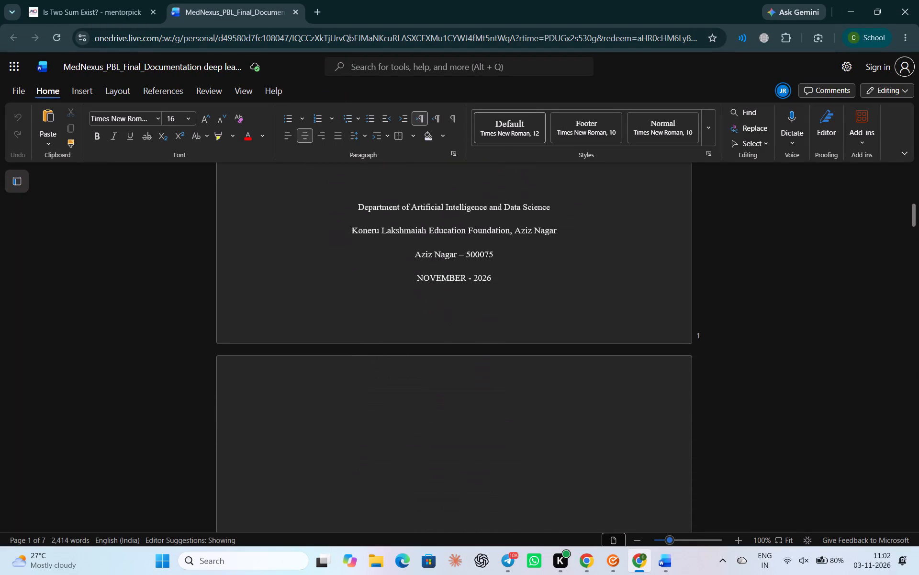
scroll(502, 253, "down", 4)
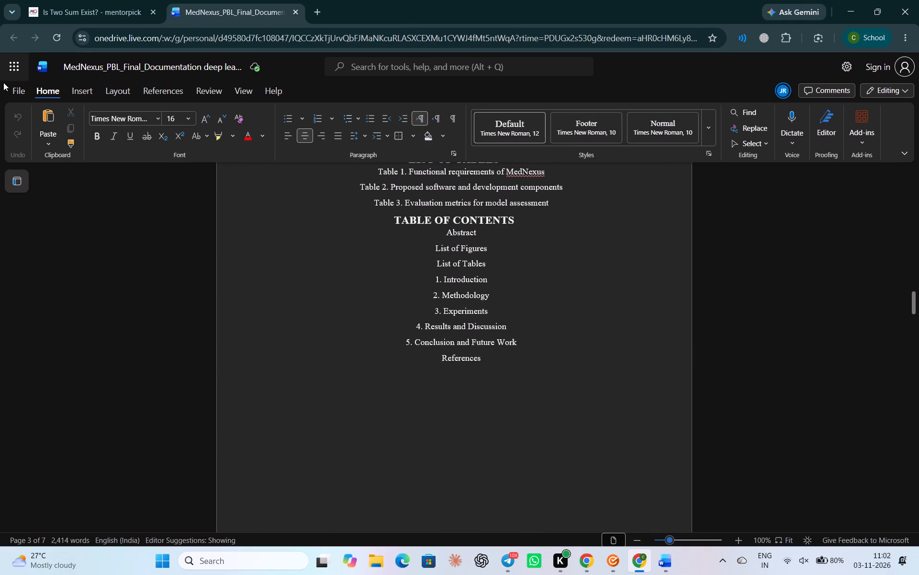
left_click(18, 95)
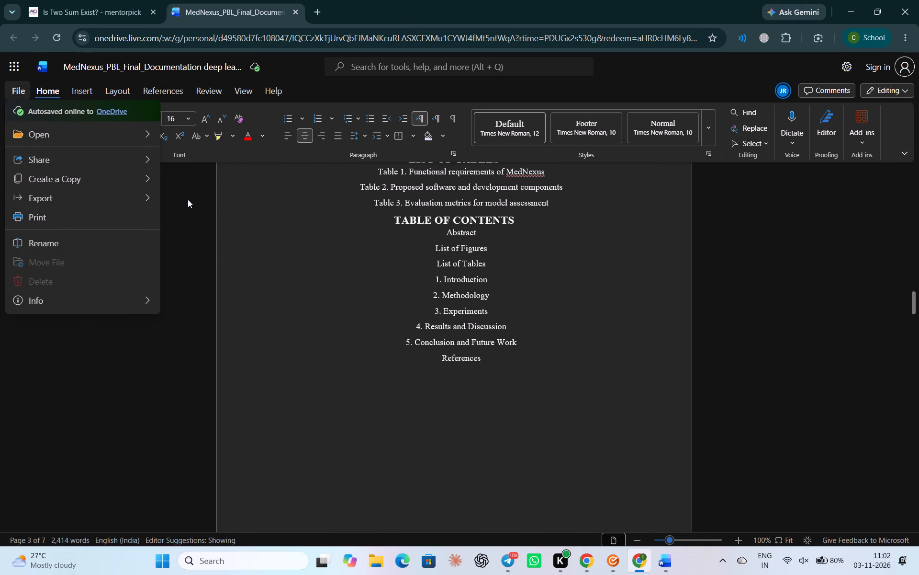
left_click(209, 200)
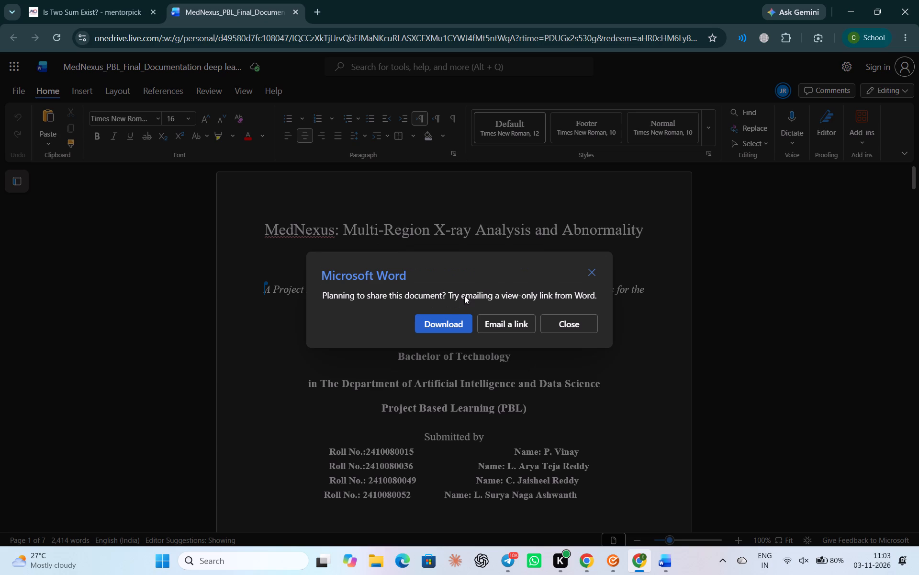
left_click(443, 327)
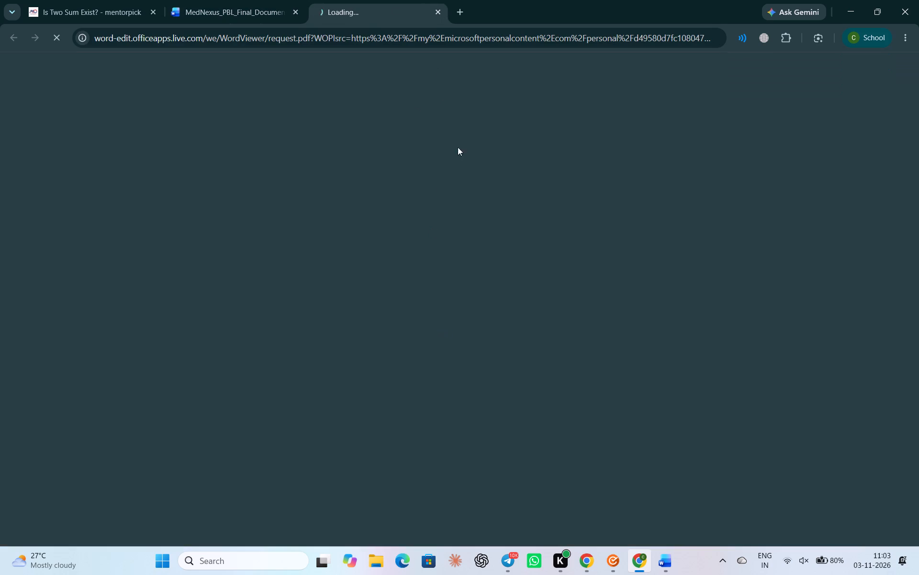
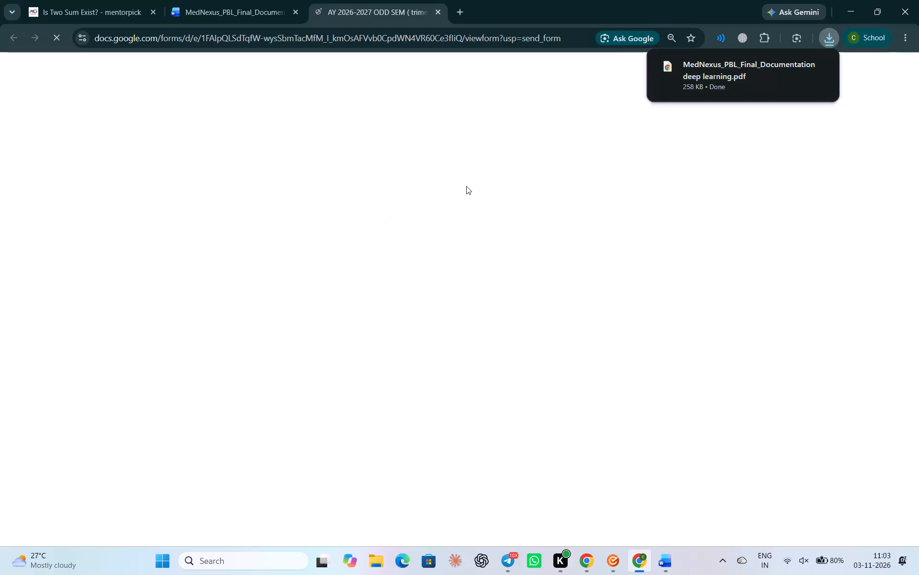
Review the PBL Review-4 submission form's required questions and file upload fields through to the end.
scroll(471, 186, "down", 1)
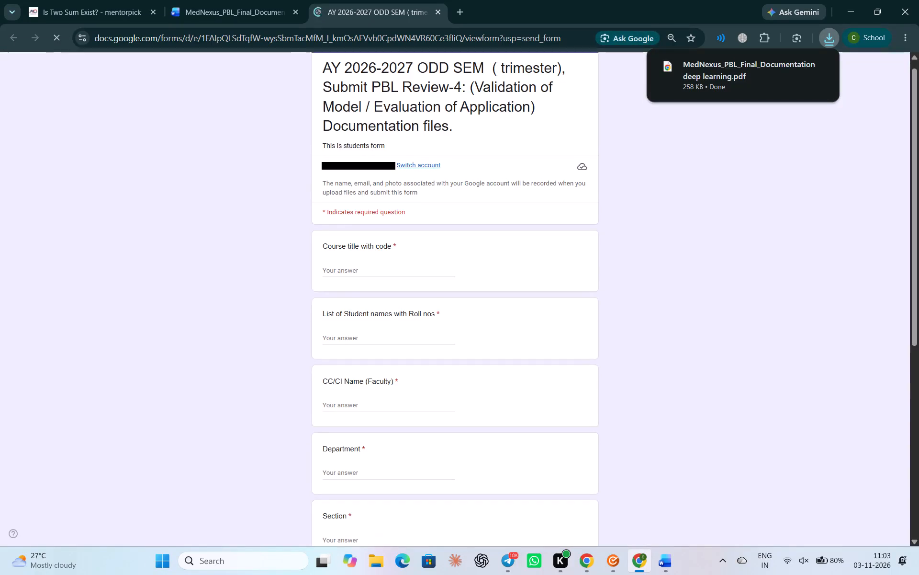
scroll(471, 186, "down", 1)
left_click(403, 268)
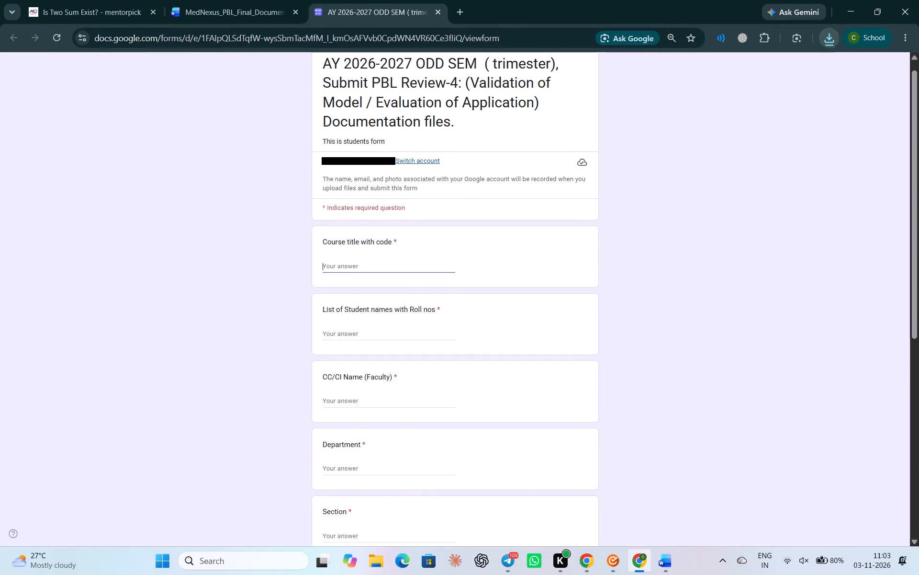
left_click(392, 336)
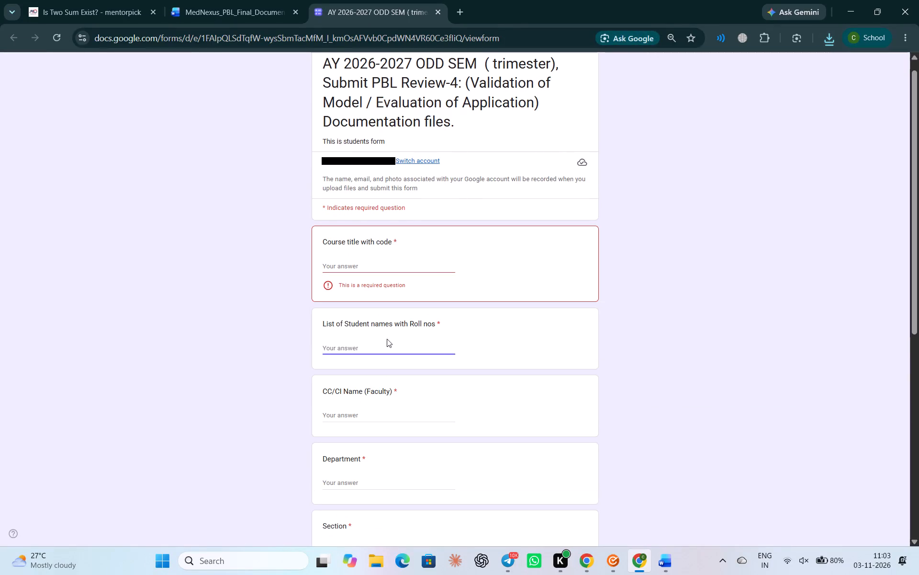
scroll(407, 356, "down", 1)
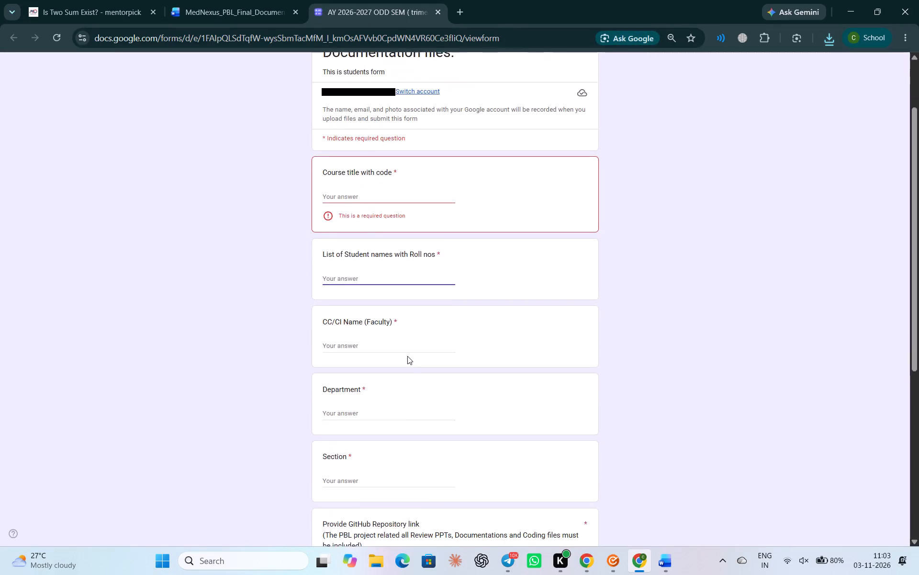
scroll(407, 356, "down", 3)
scroll(437, 386, "down", 1)
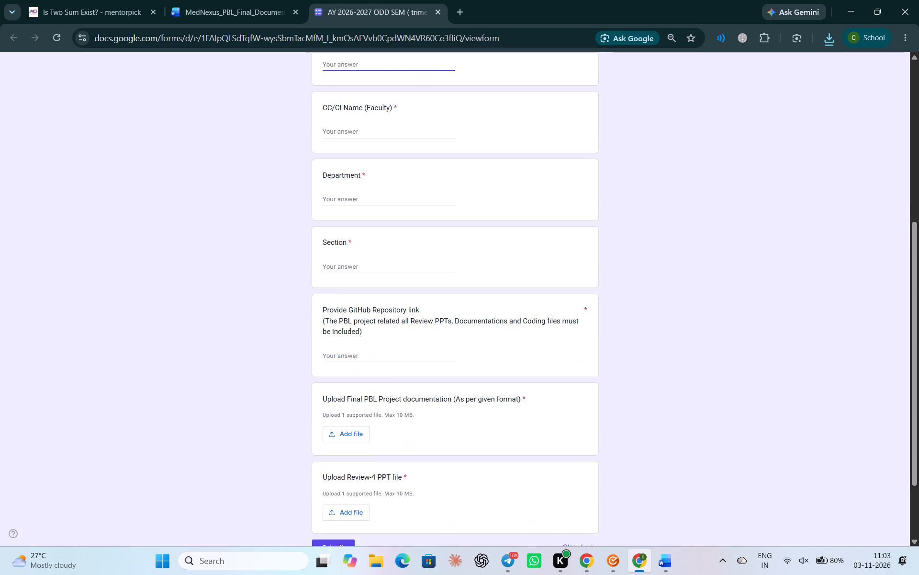
scroll(437, 386, "down", 1)
scroll(382, 394, "down", 1)
scroll(453, 387, "down", 1)
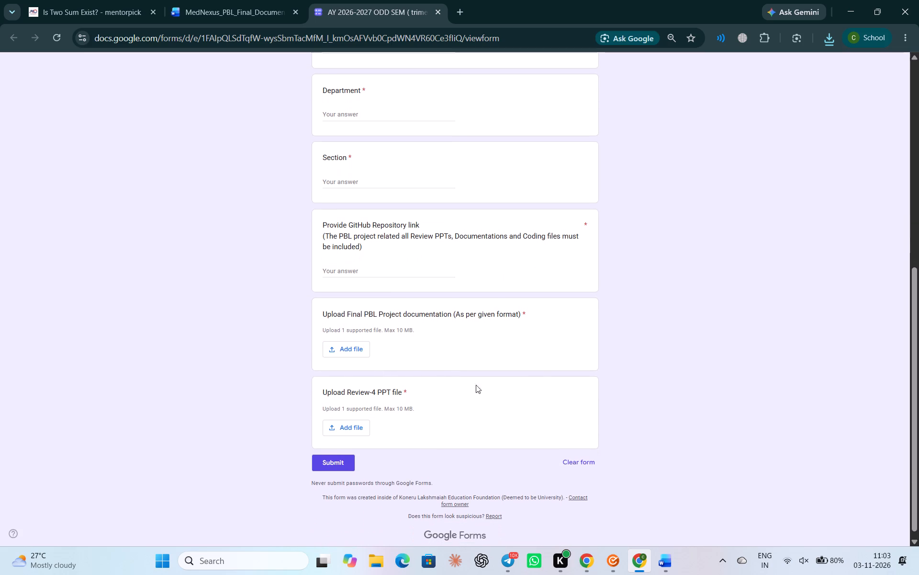